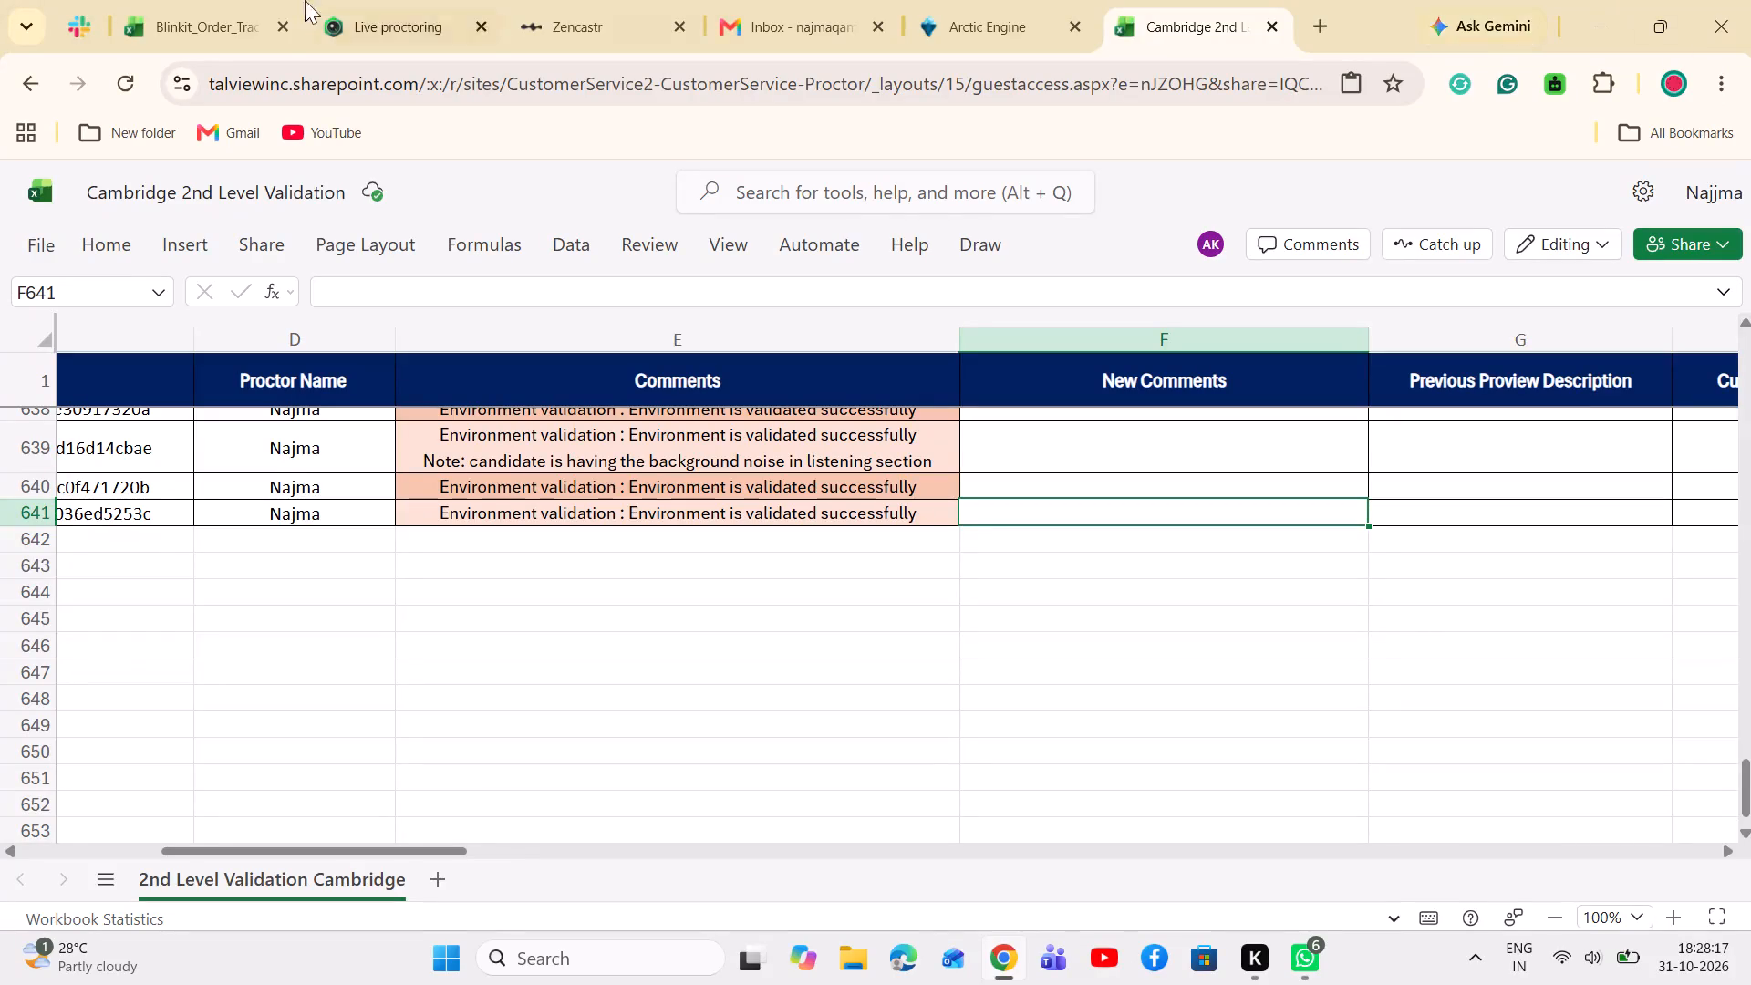
Switch to the Proview live proctoring sign-in page and bring up the saved logins for the username field.
click(399, 29)
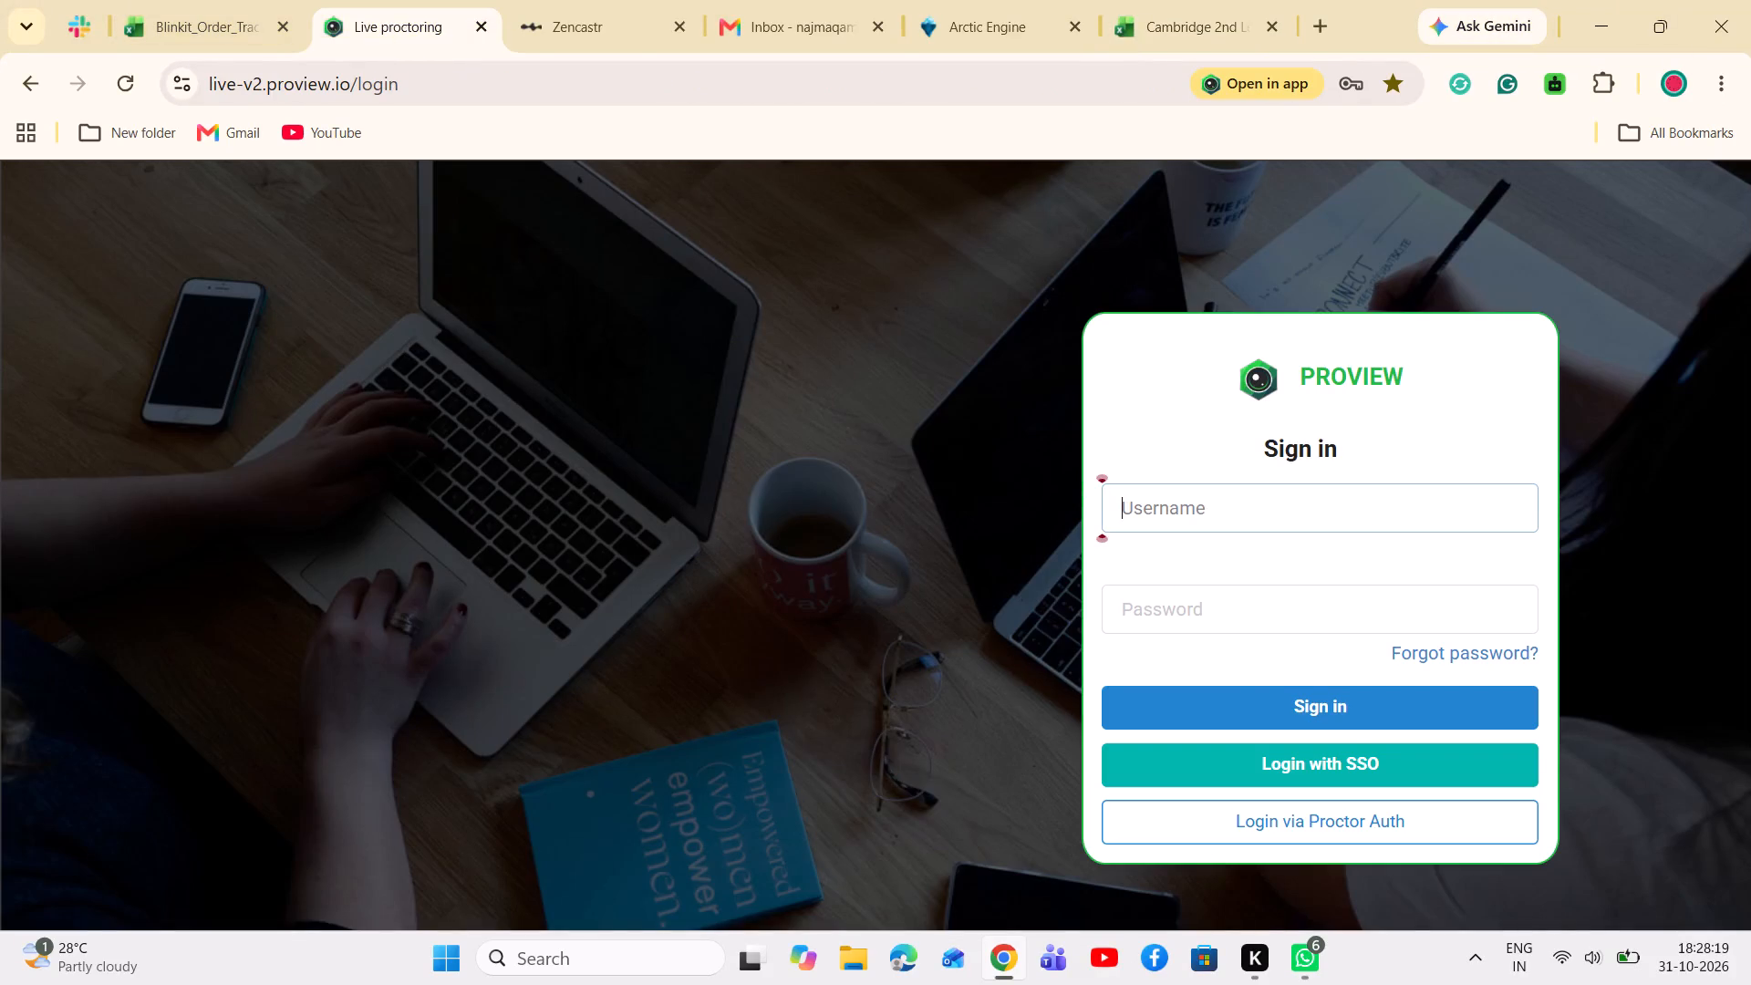
click(1142, 505)
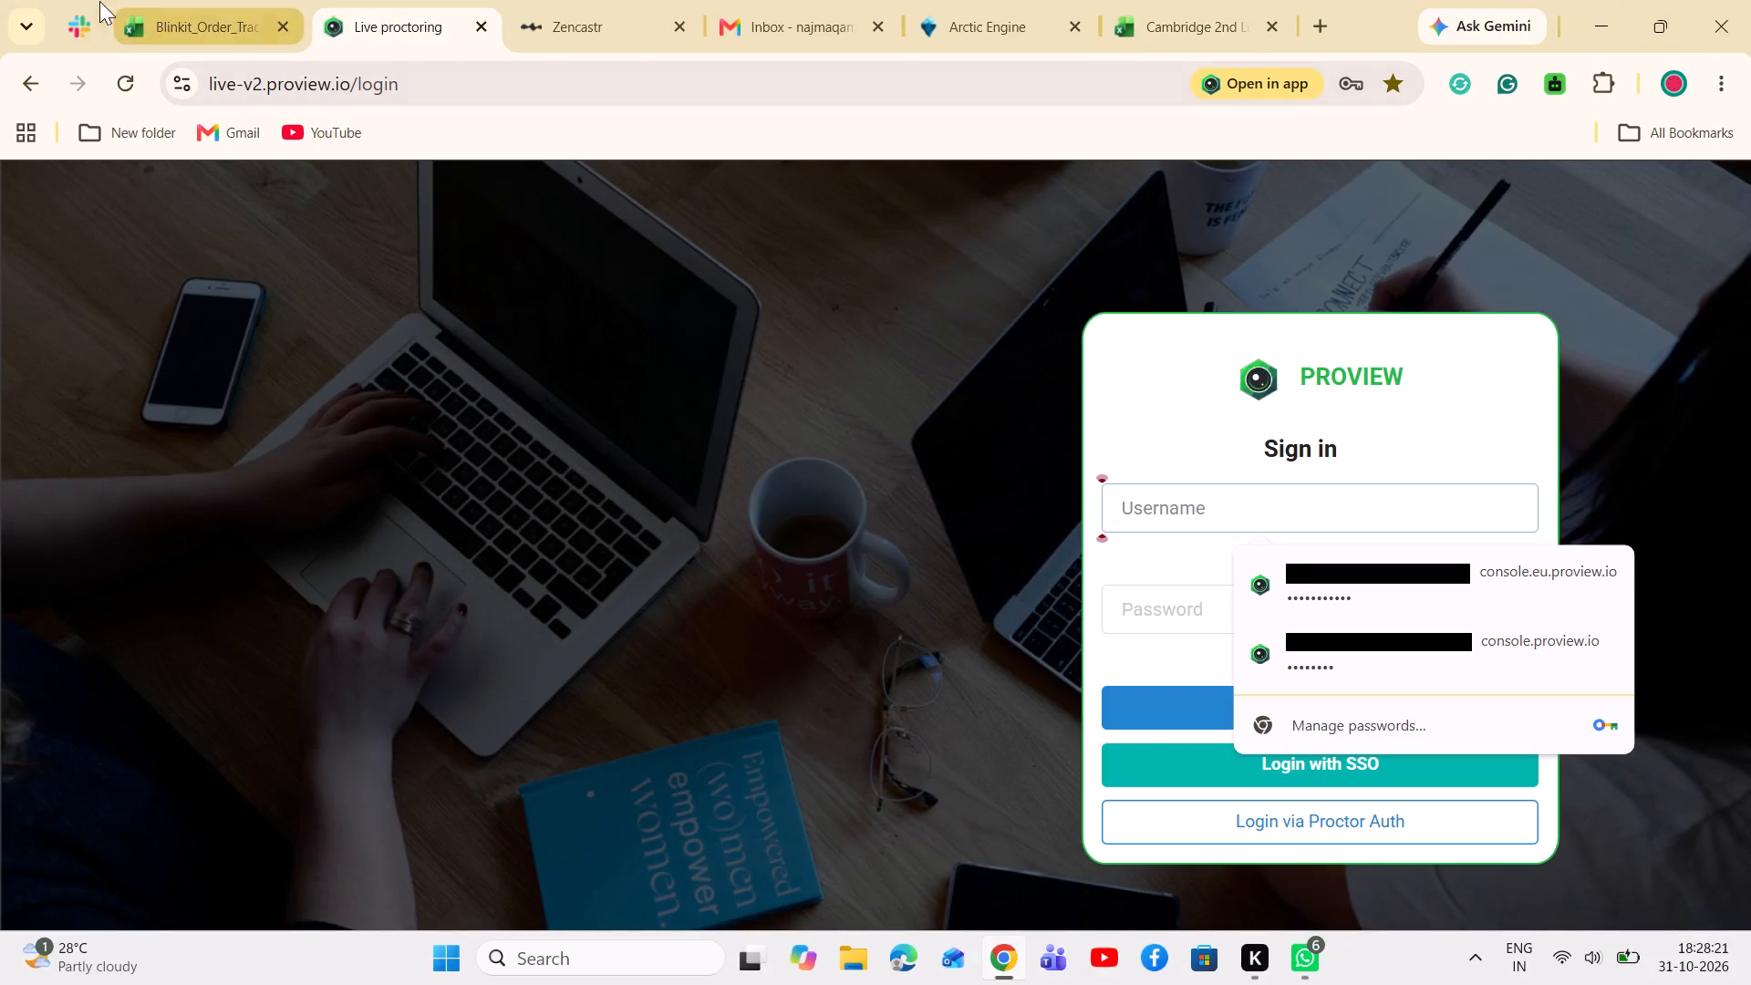
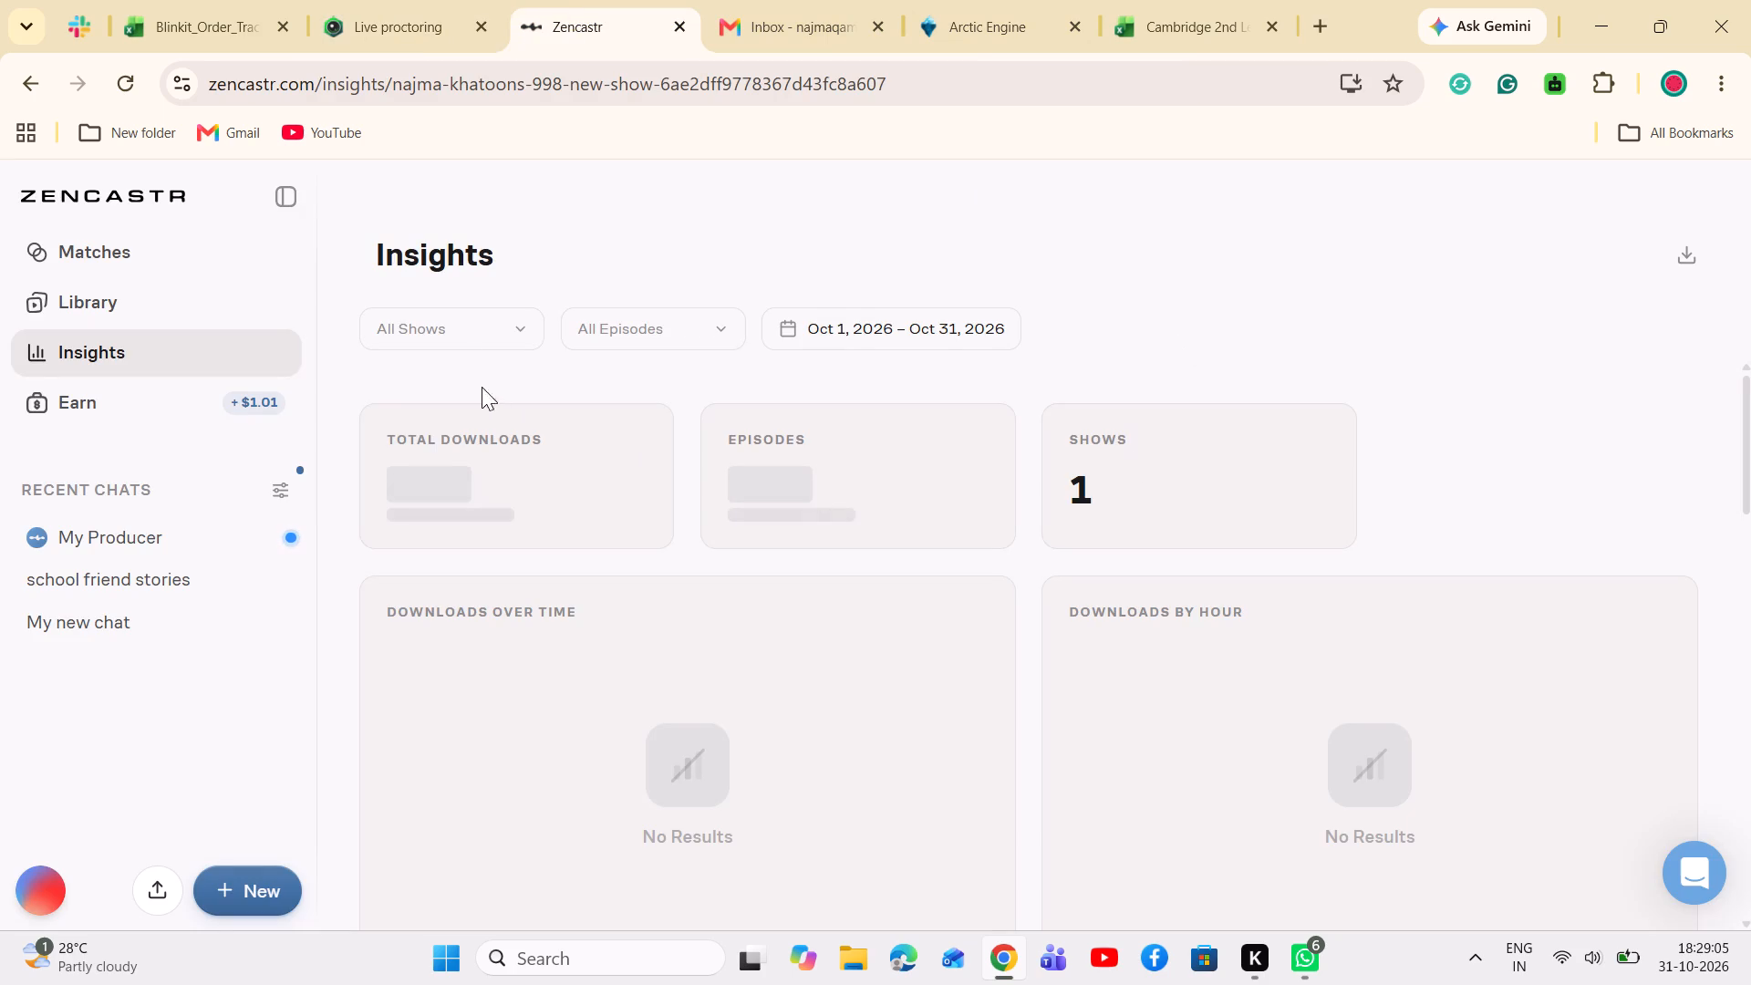
Open the Earn page in Zencastr and look over the available offers.
click(215, 405)
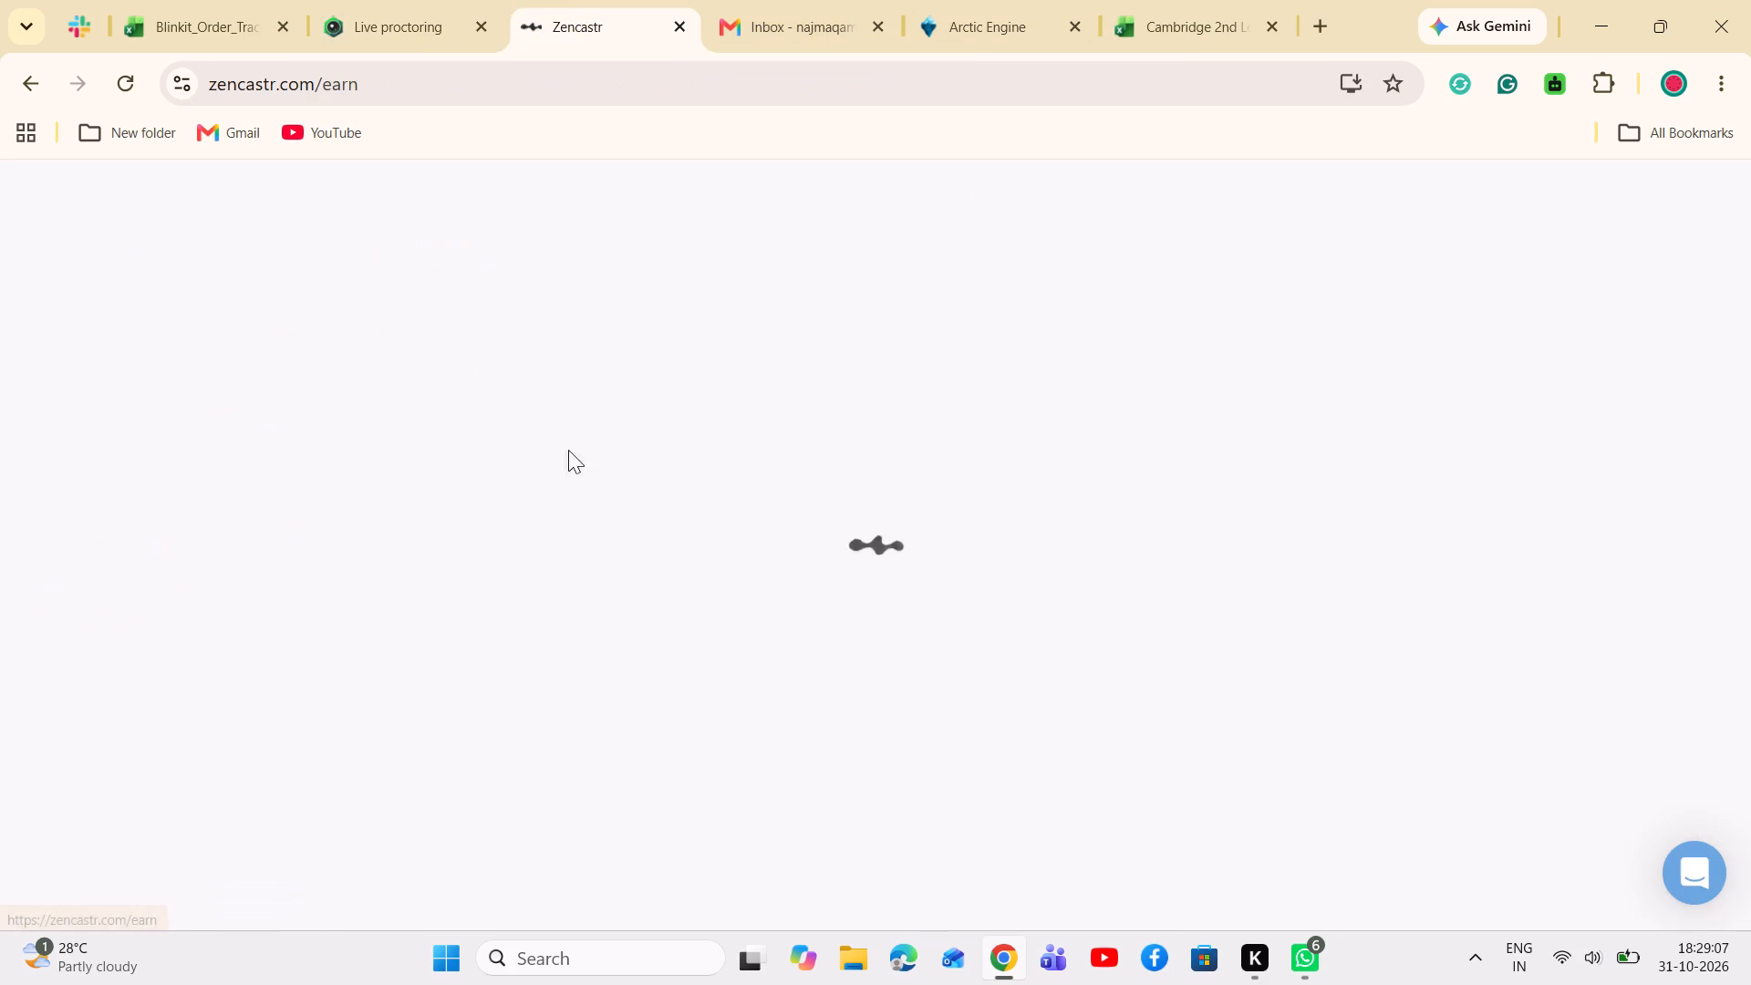
scroll(1249, 536, down, 4)
scroll(1193, 612, up, 2)
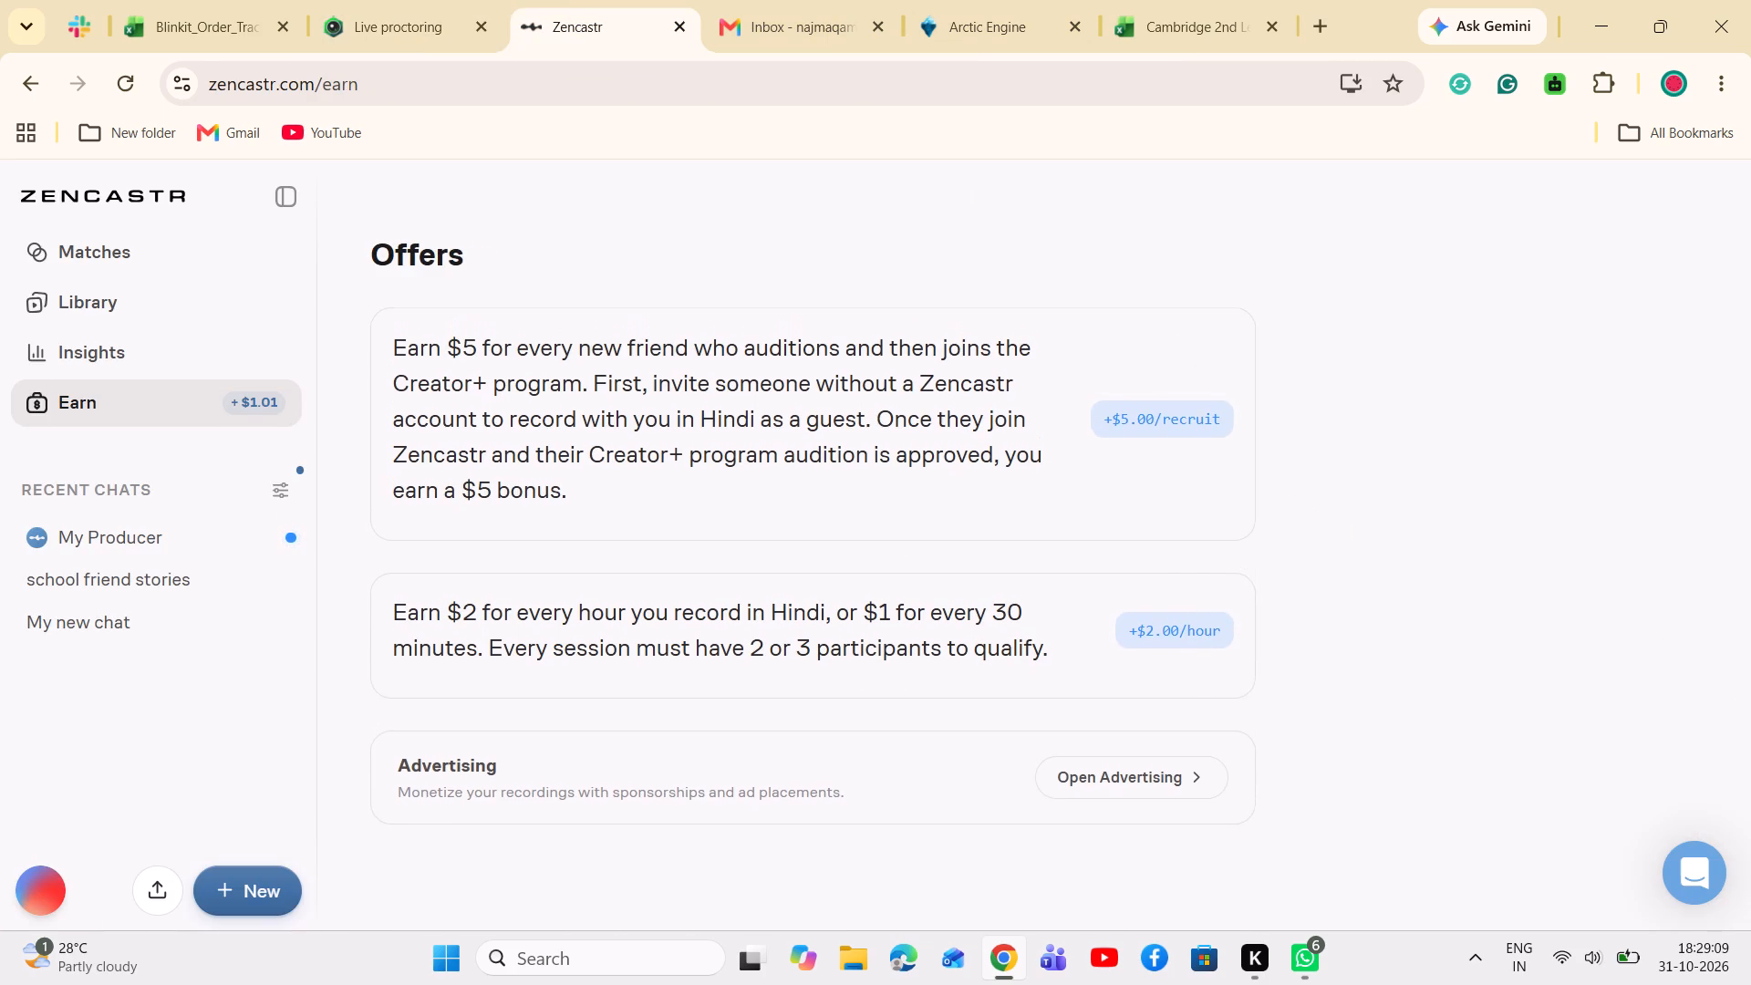
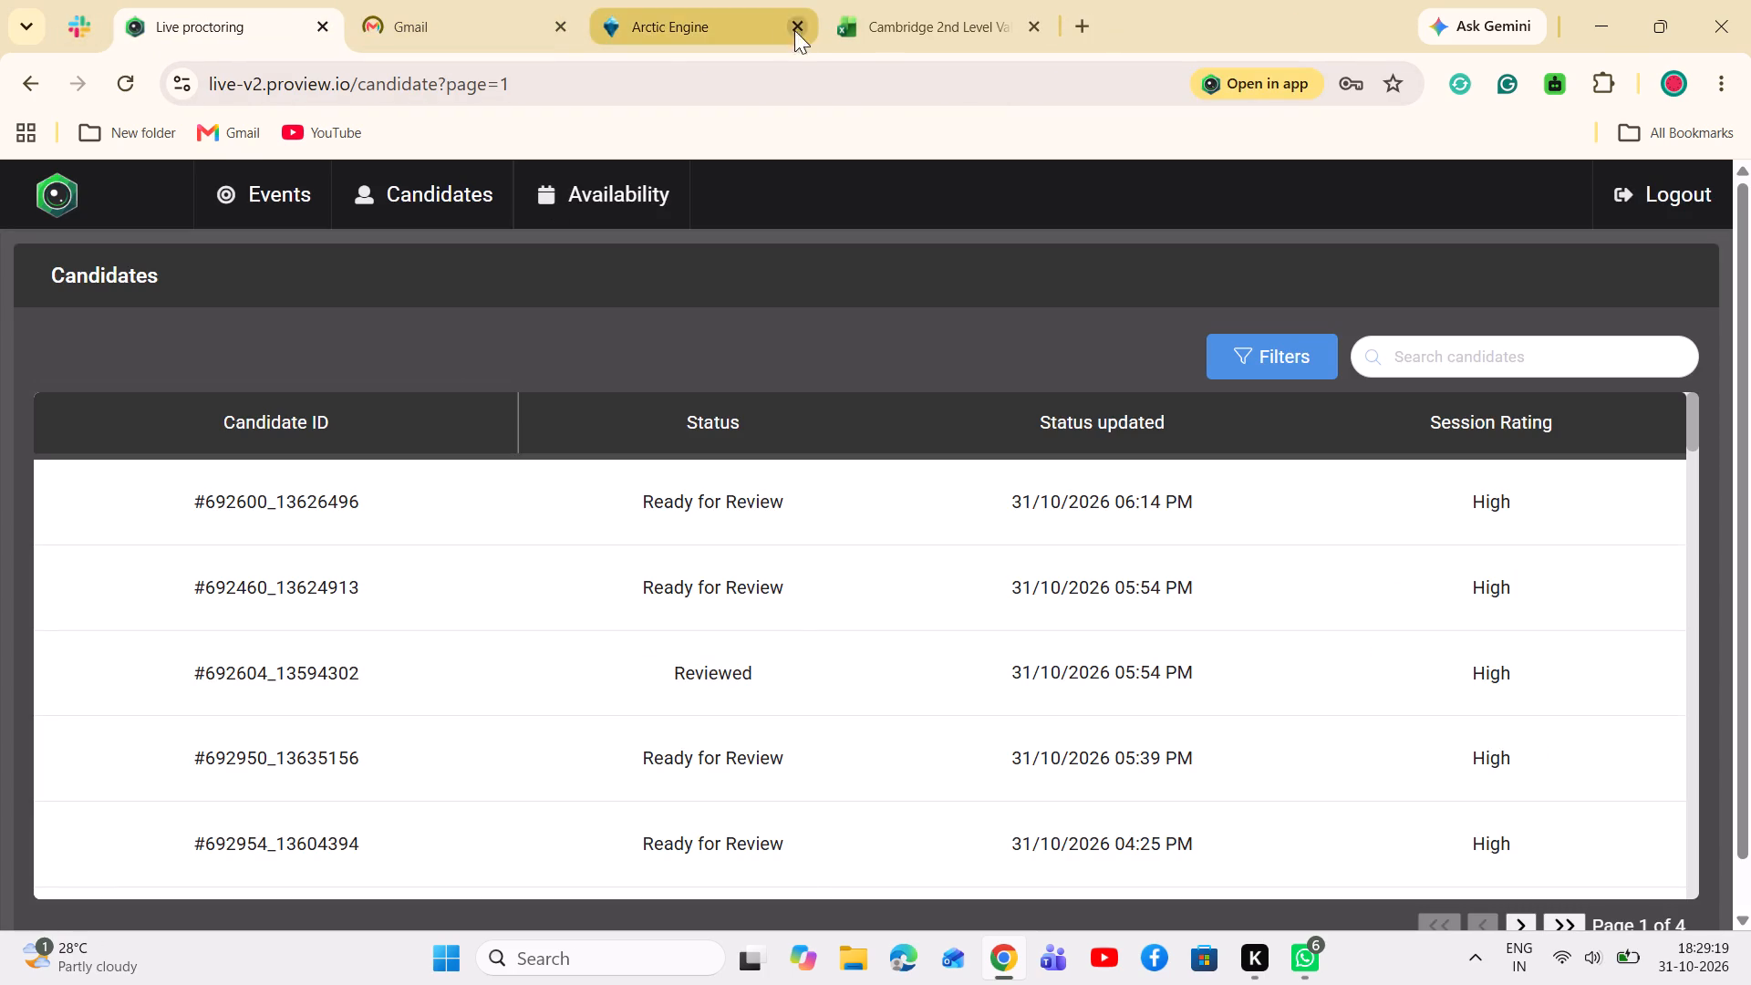
Switch to the open Arctic Engine page with the Explore job listings and add it to the browser bookmarks.
click(735, 13)
scroll(1492, 562, down, 3)
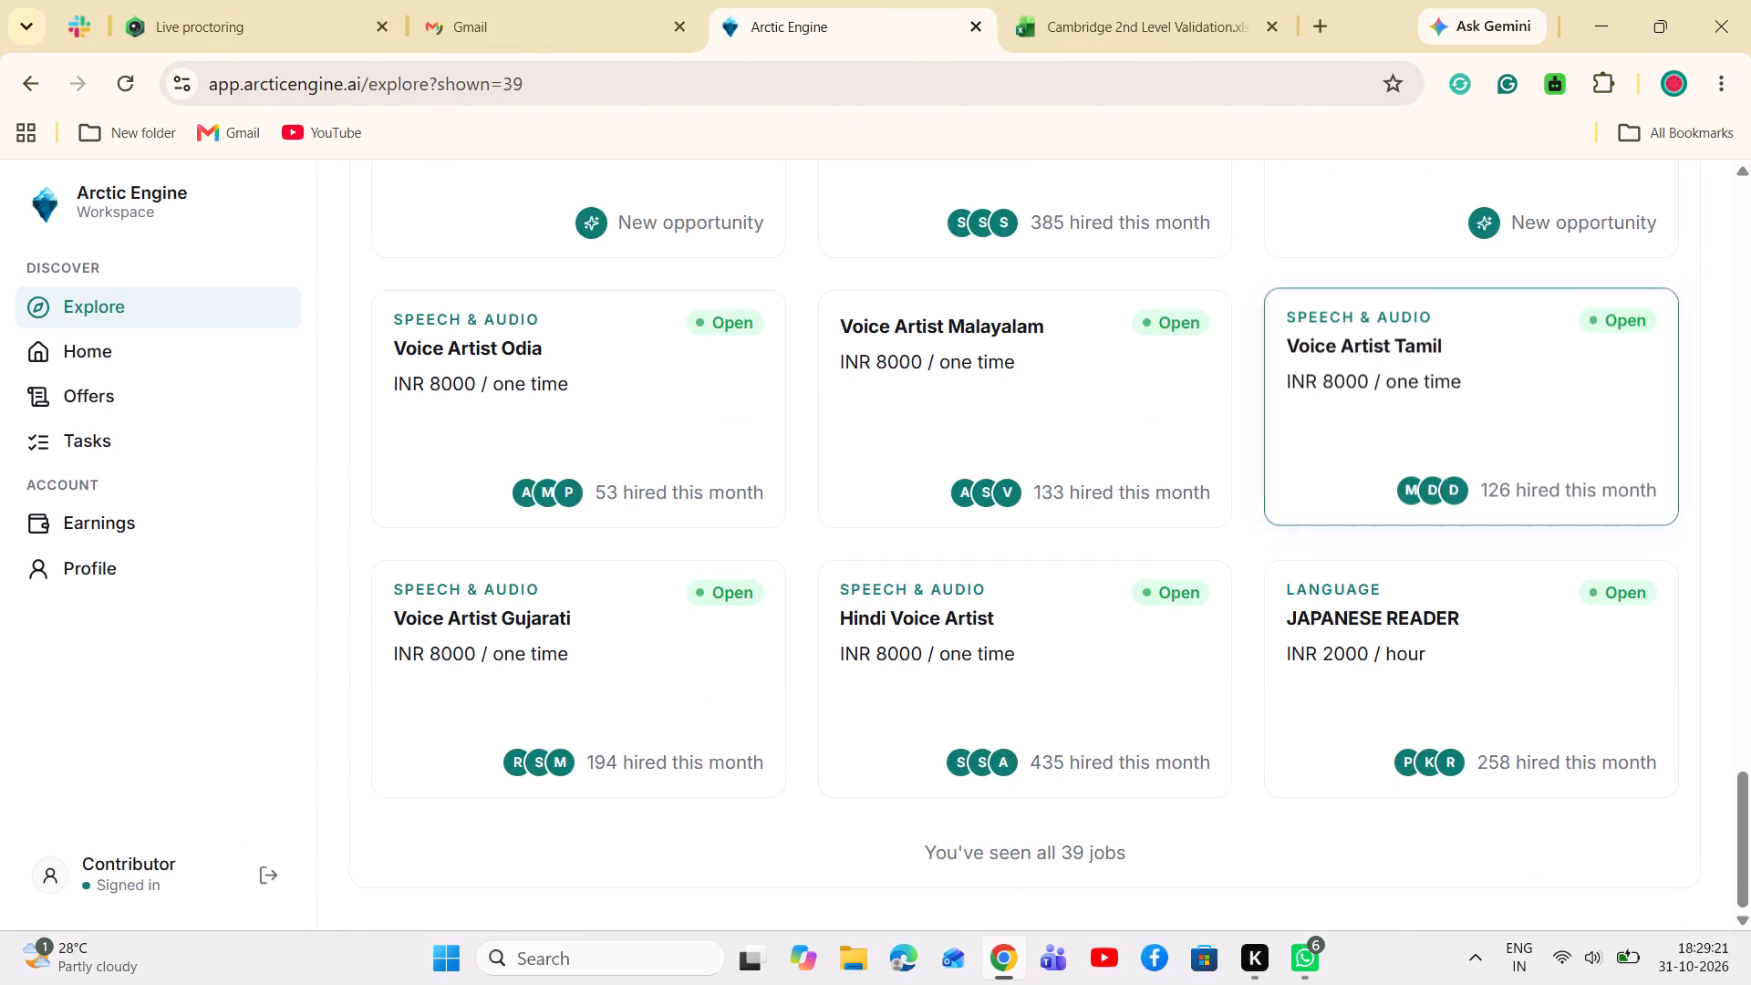
scroll(836, 78, up, 1)
scroll(906, 38, up, 3)
click(870, 29)
right_click(870, 29)
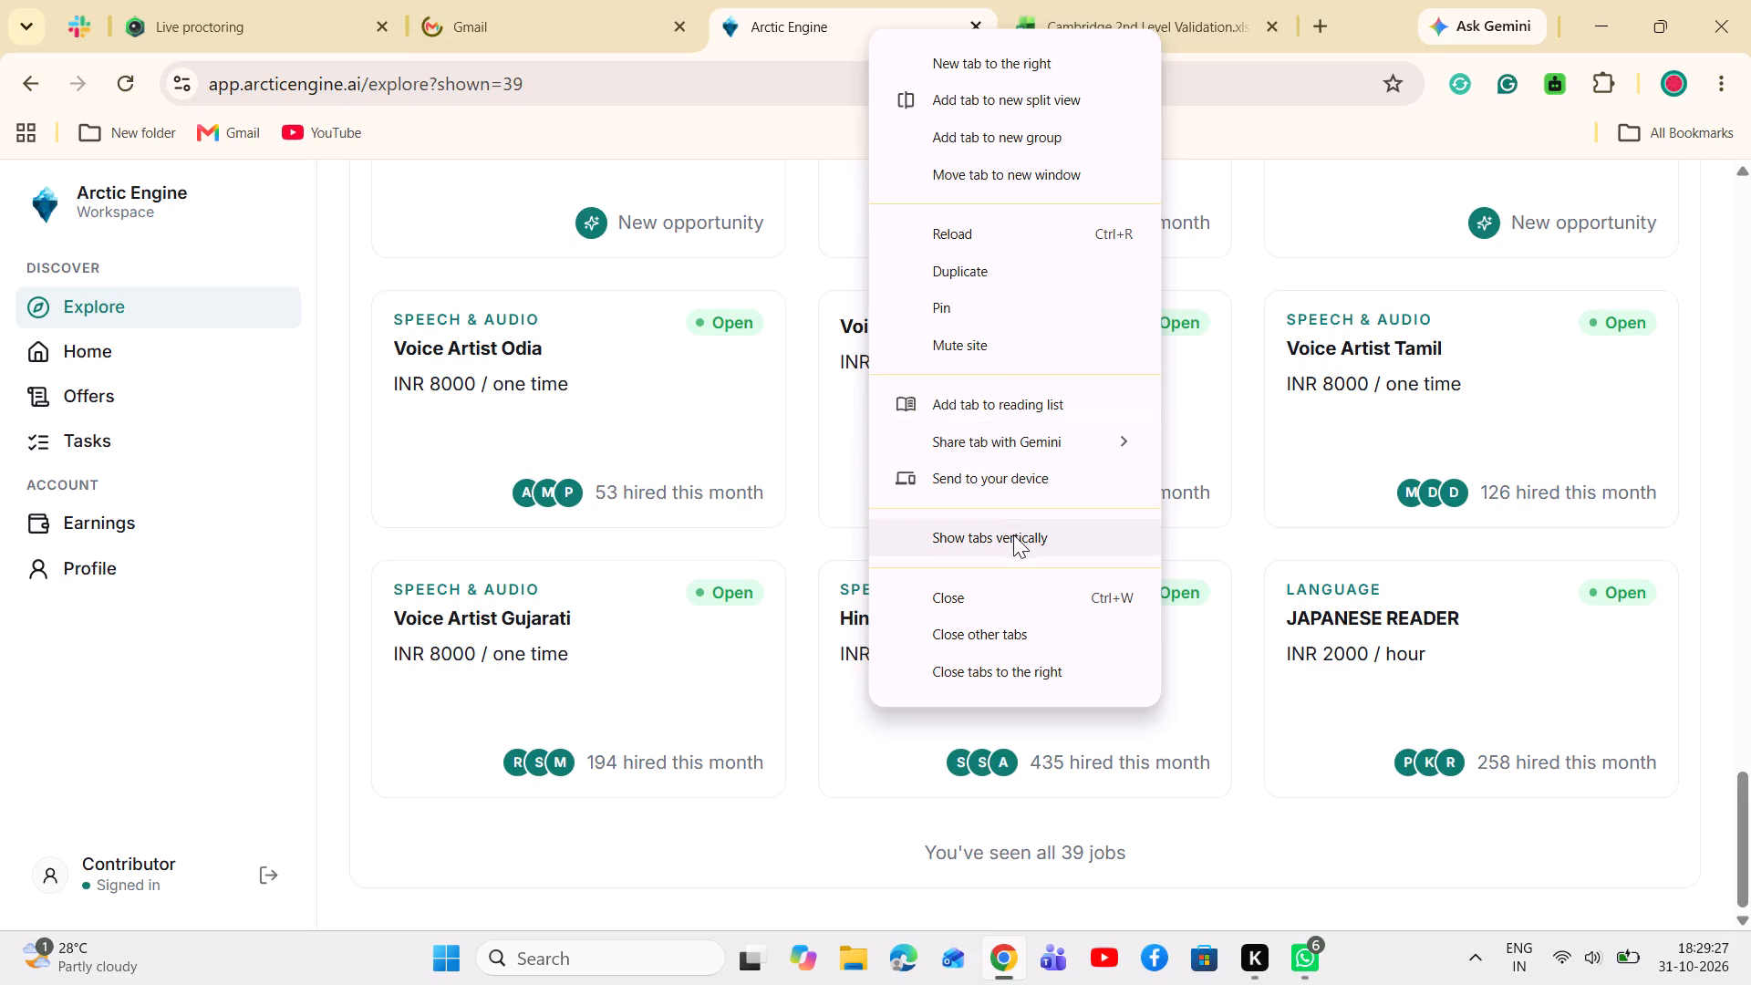
click(1392, 79)
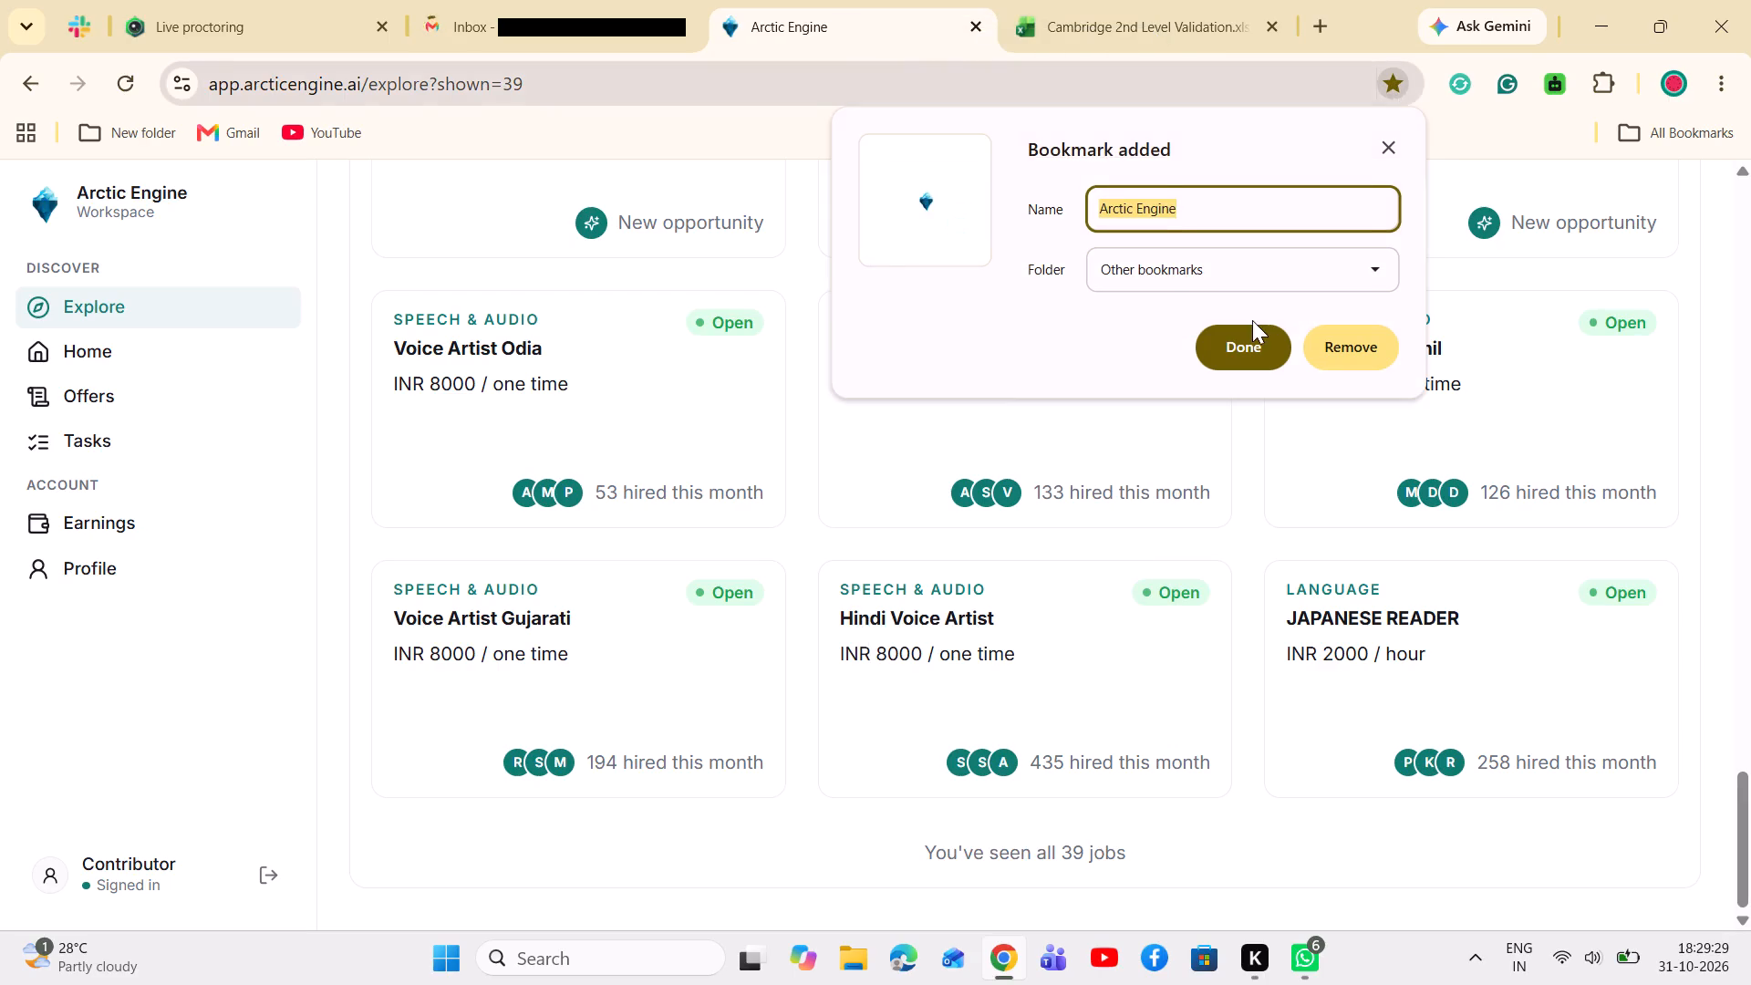
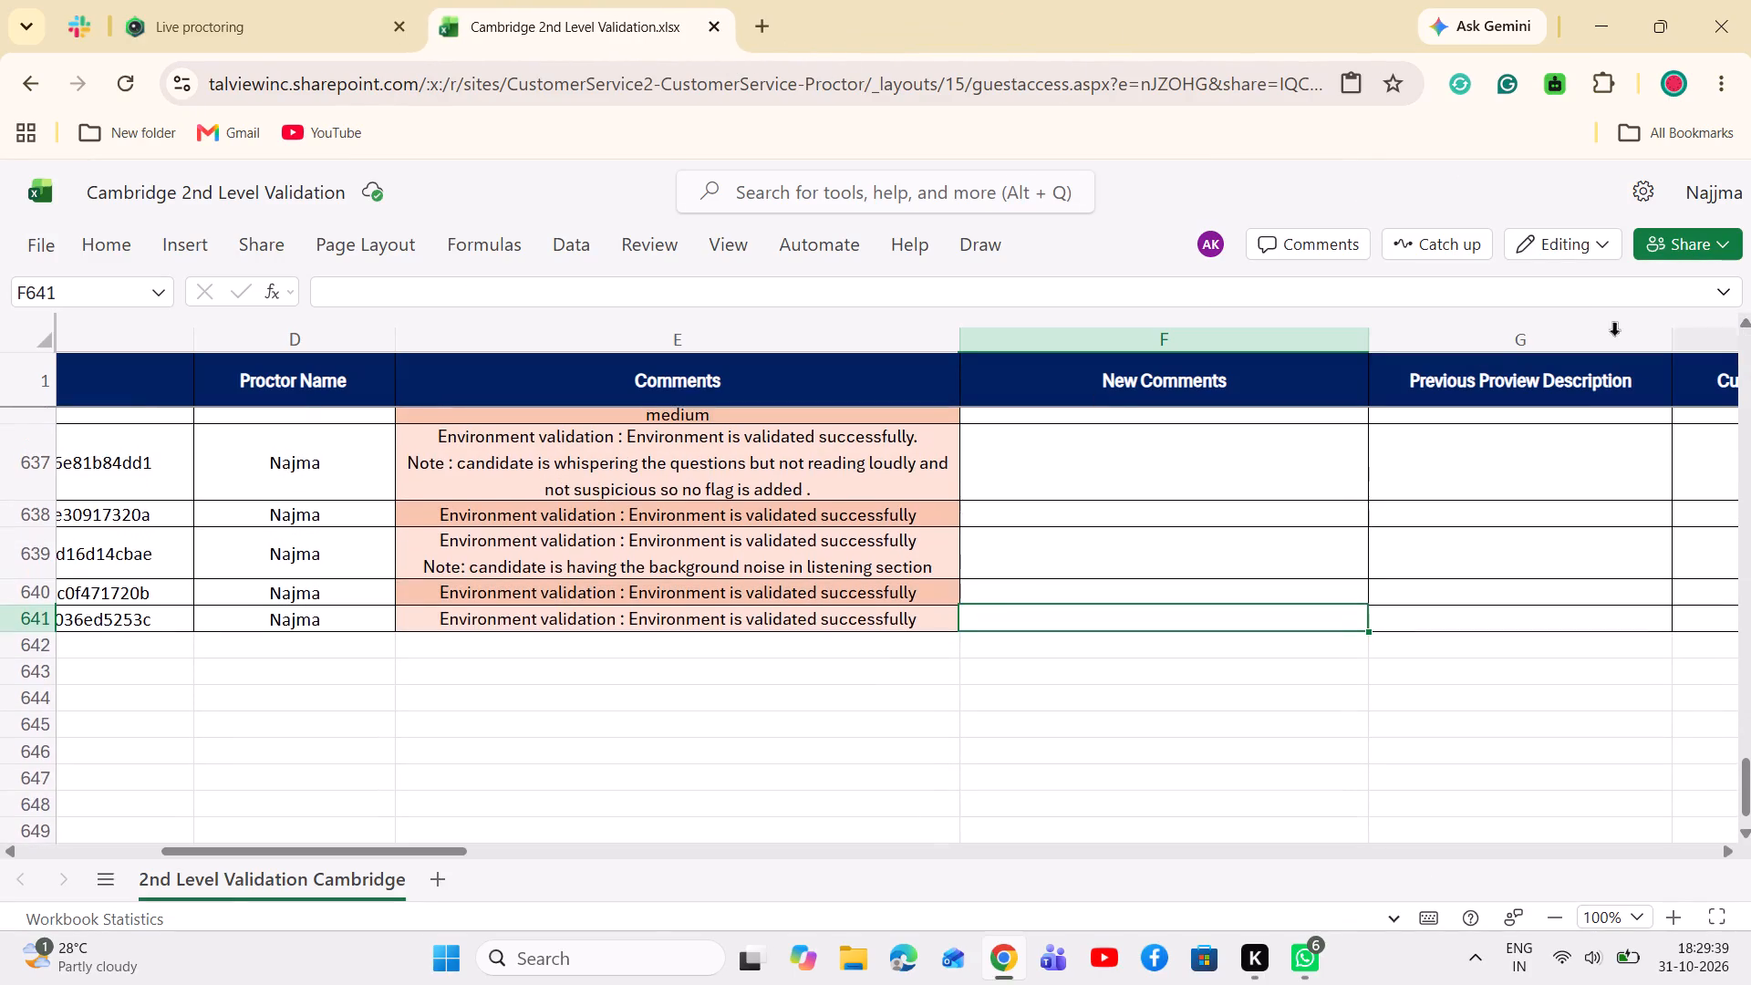
Open the Candidate ID cell in row 641 of the 2nd Level Validation Cambridge sheet for editing and select its full text.
drag(430, 853, 252, 845)
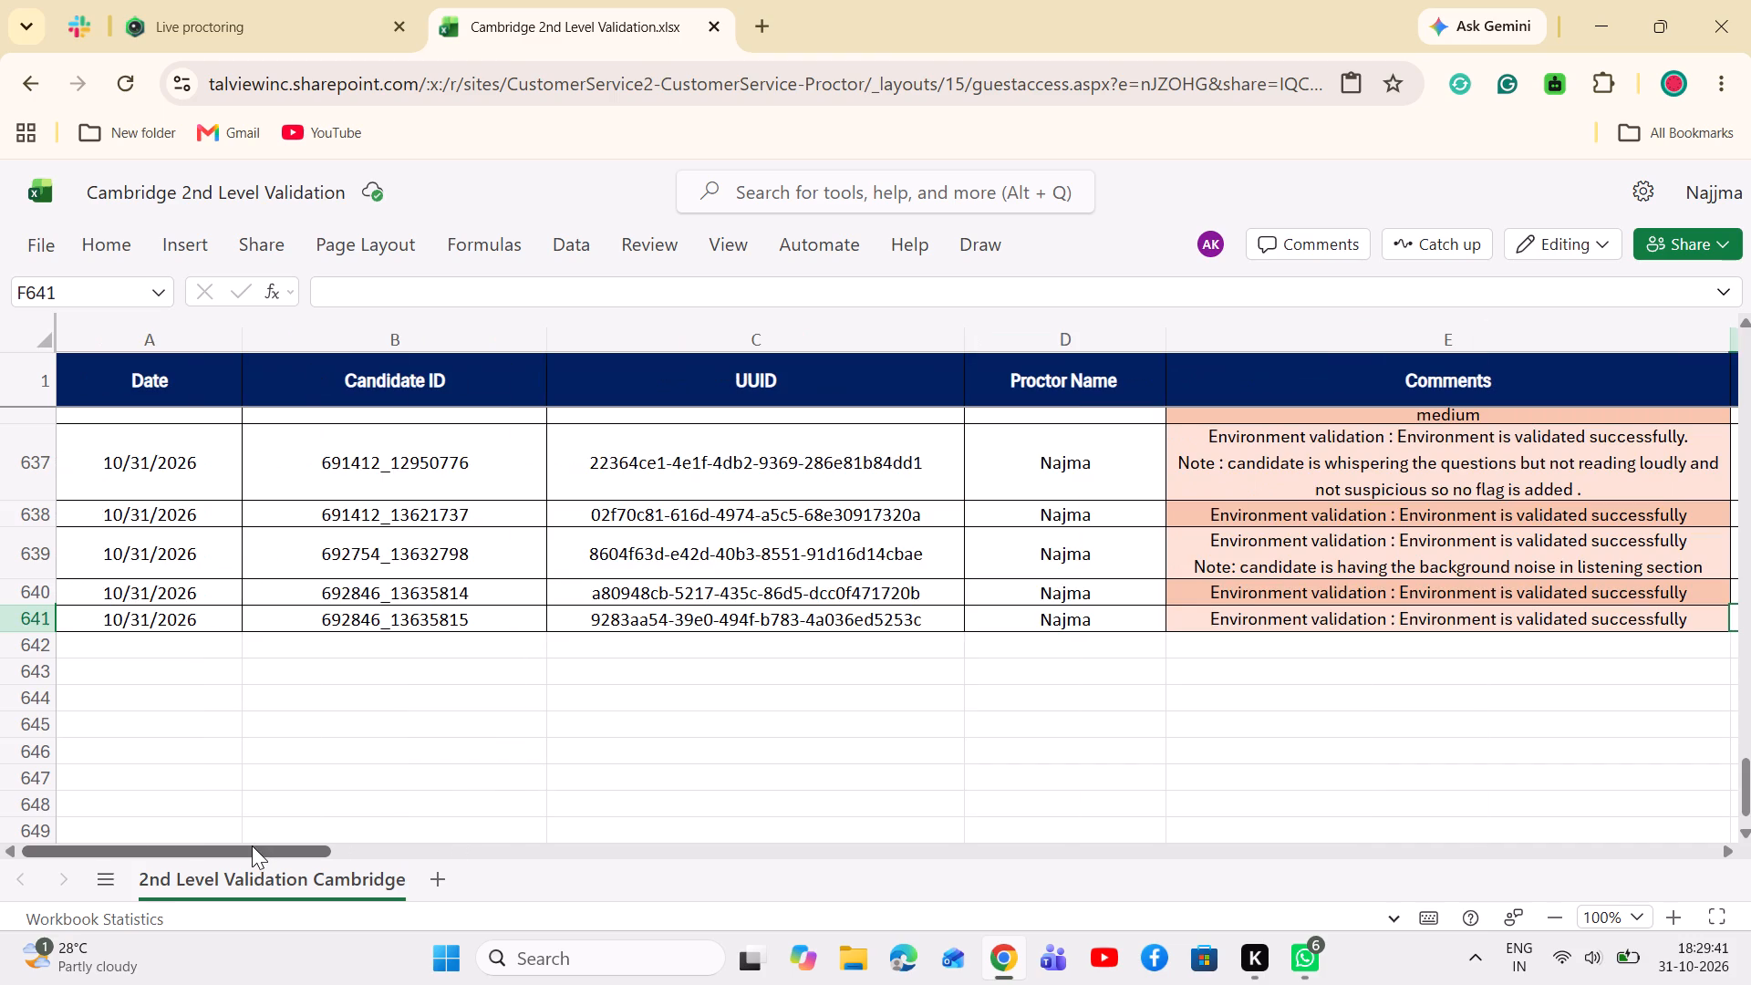
drag(252, 845, 251, 842)
click(436, 617)
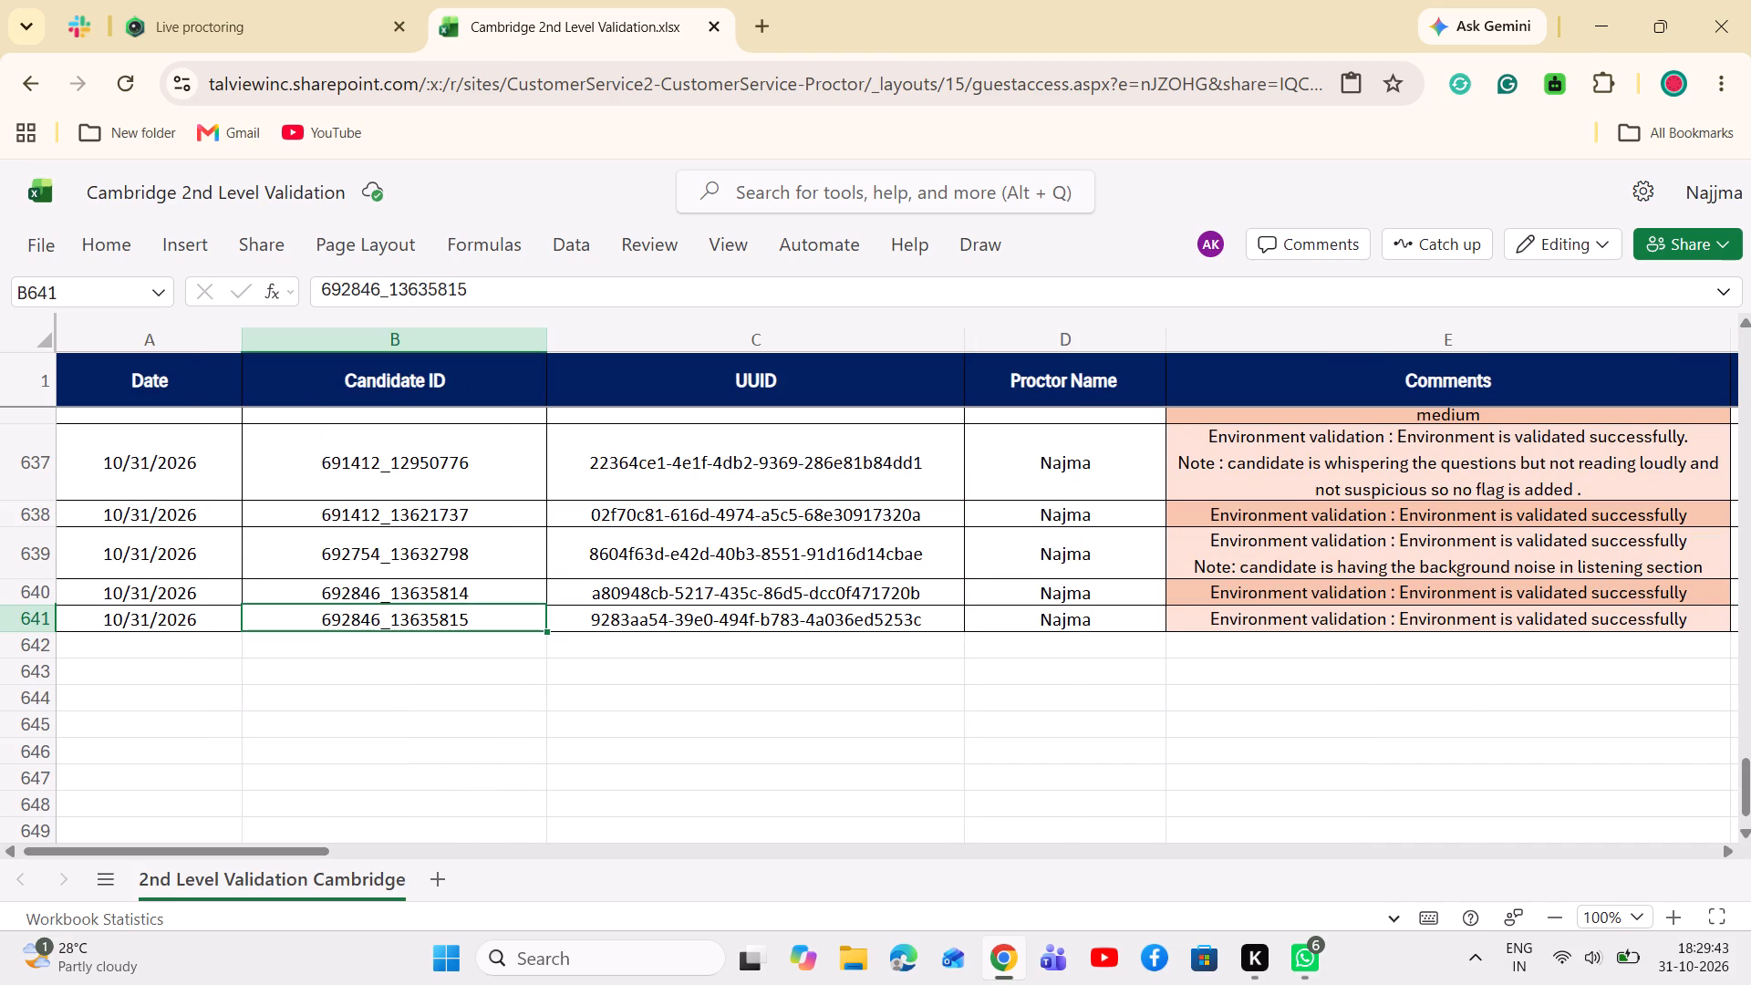
double_click(475, 613)
drag(484, 617, 325, 622)
drag(316, 622, 303, 622)
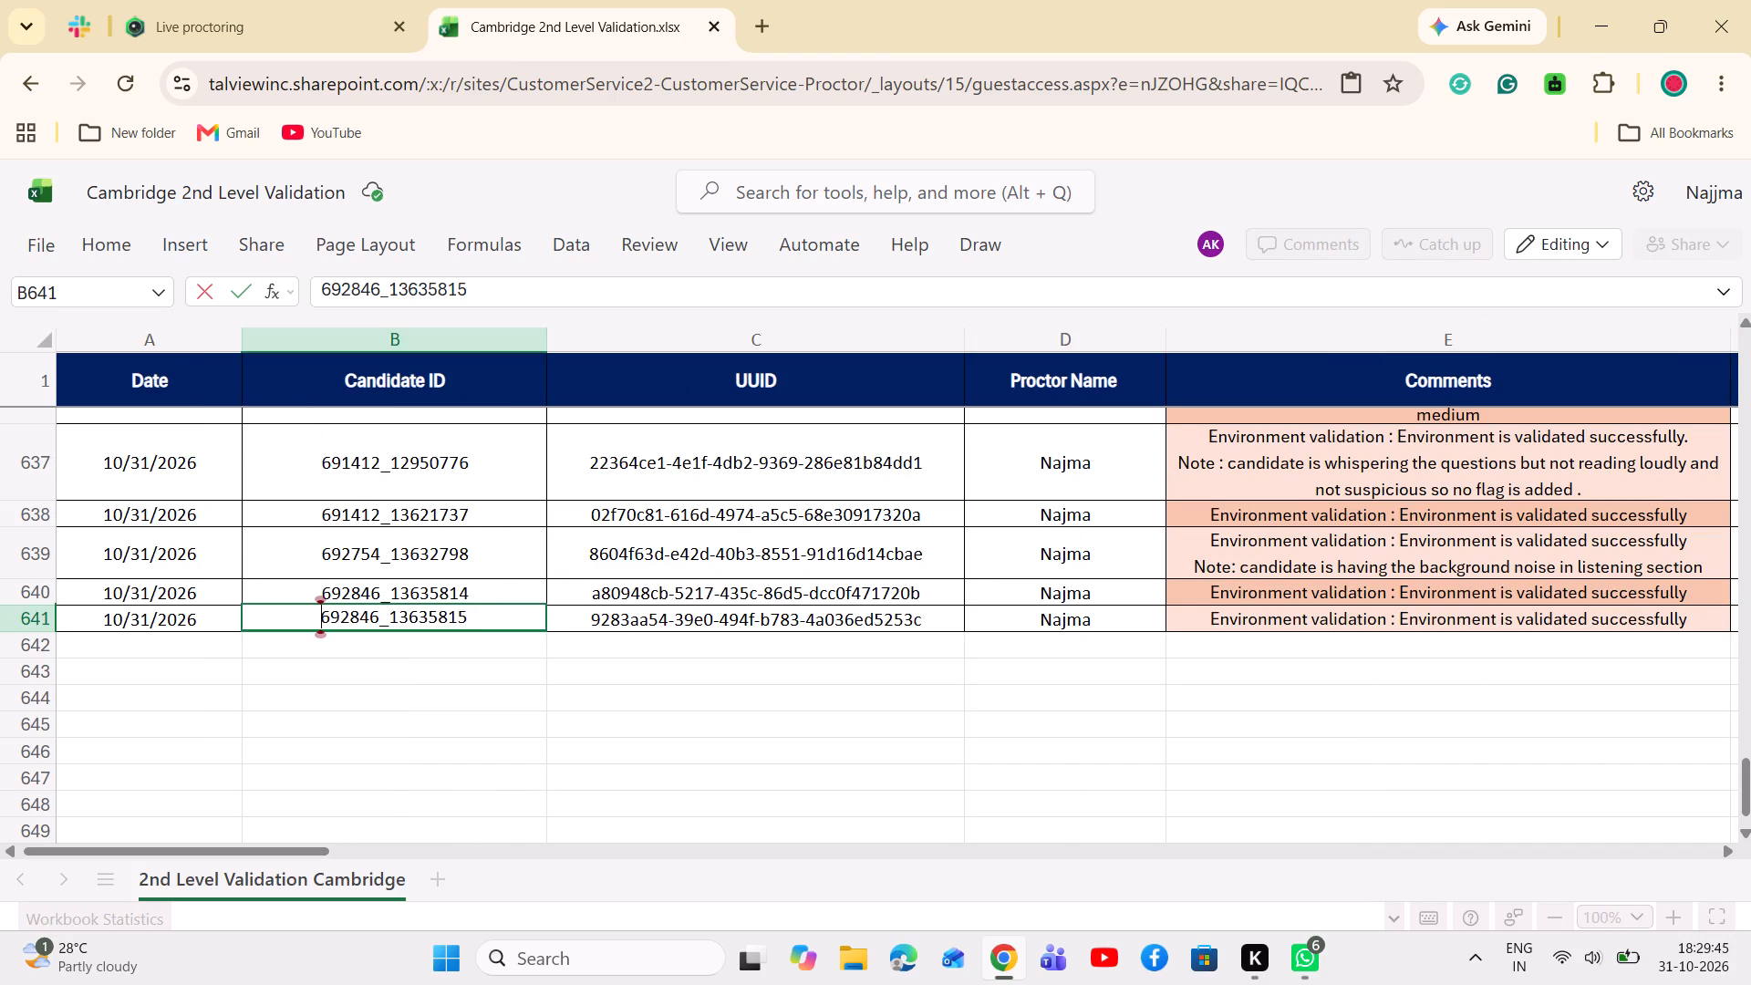
drag(303, 622, 301, 622)
drag(477, 617, 325, 619)
right_click(325, 619)
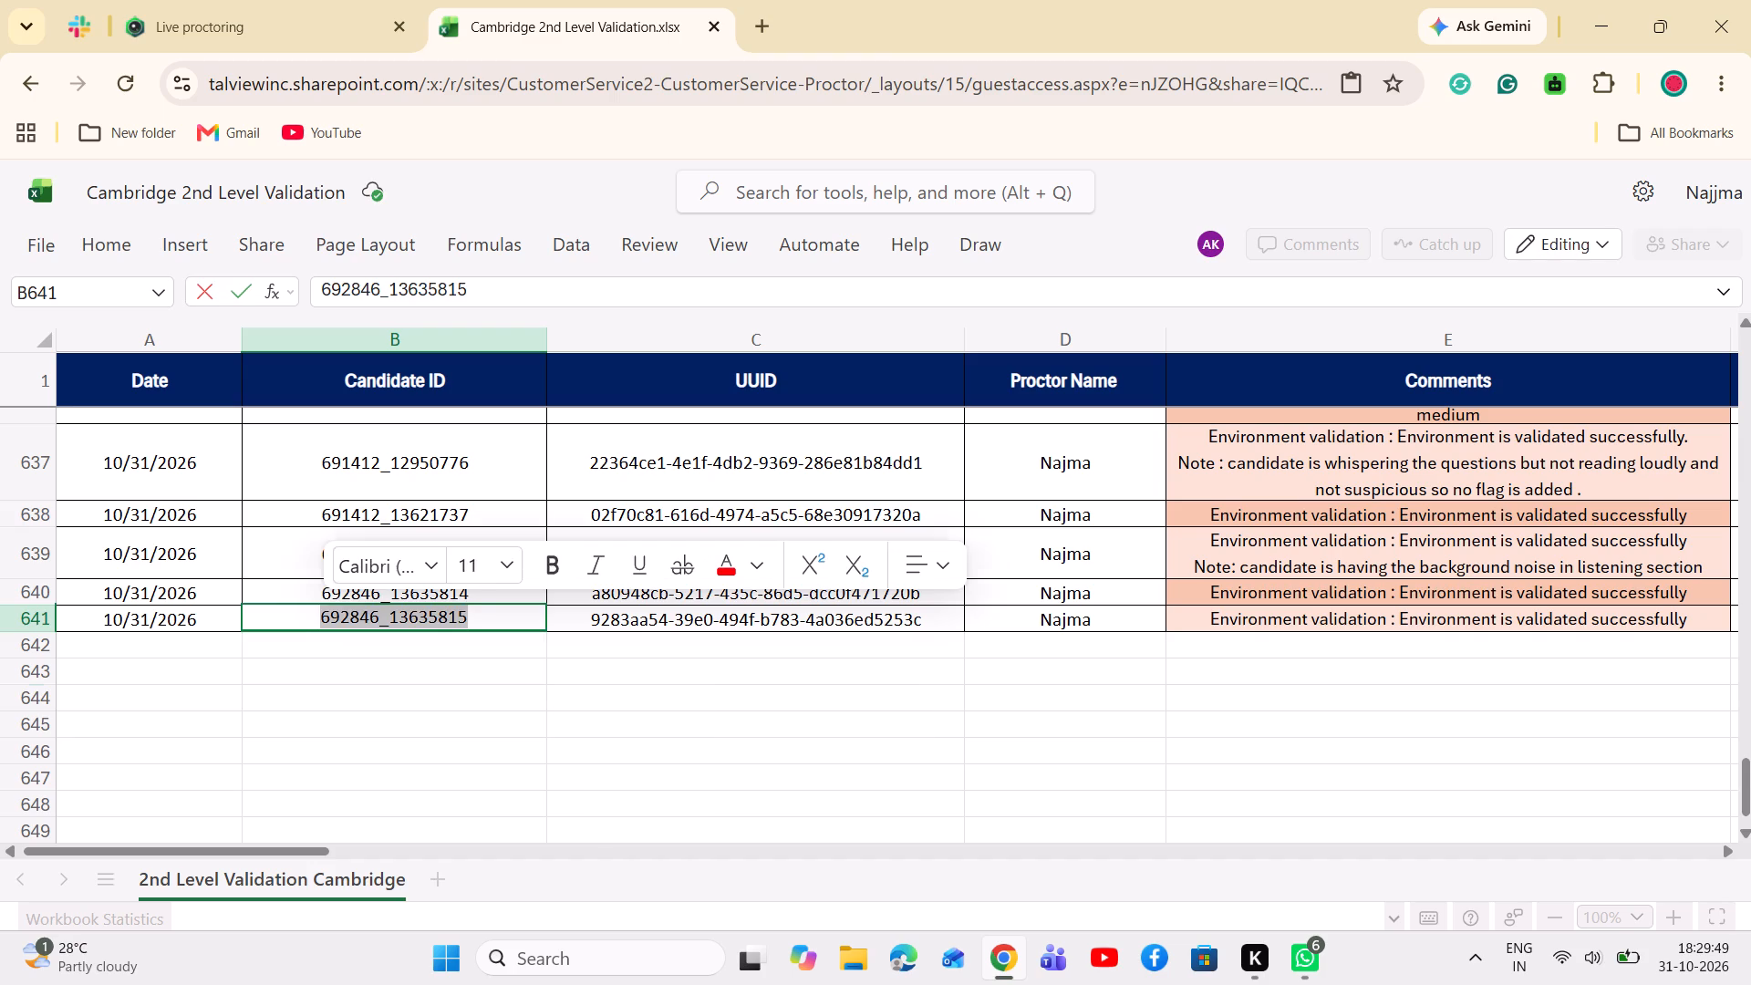
click(477, 692)
double_click(437, 621)
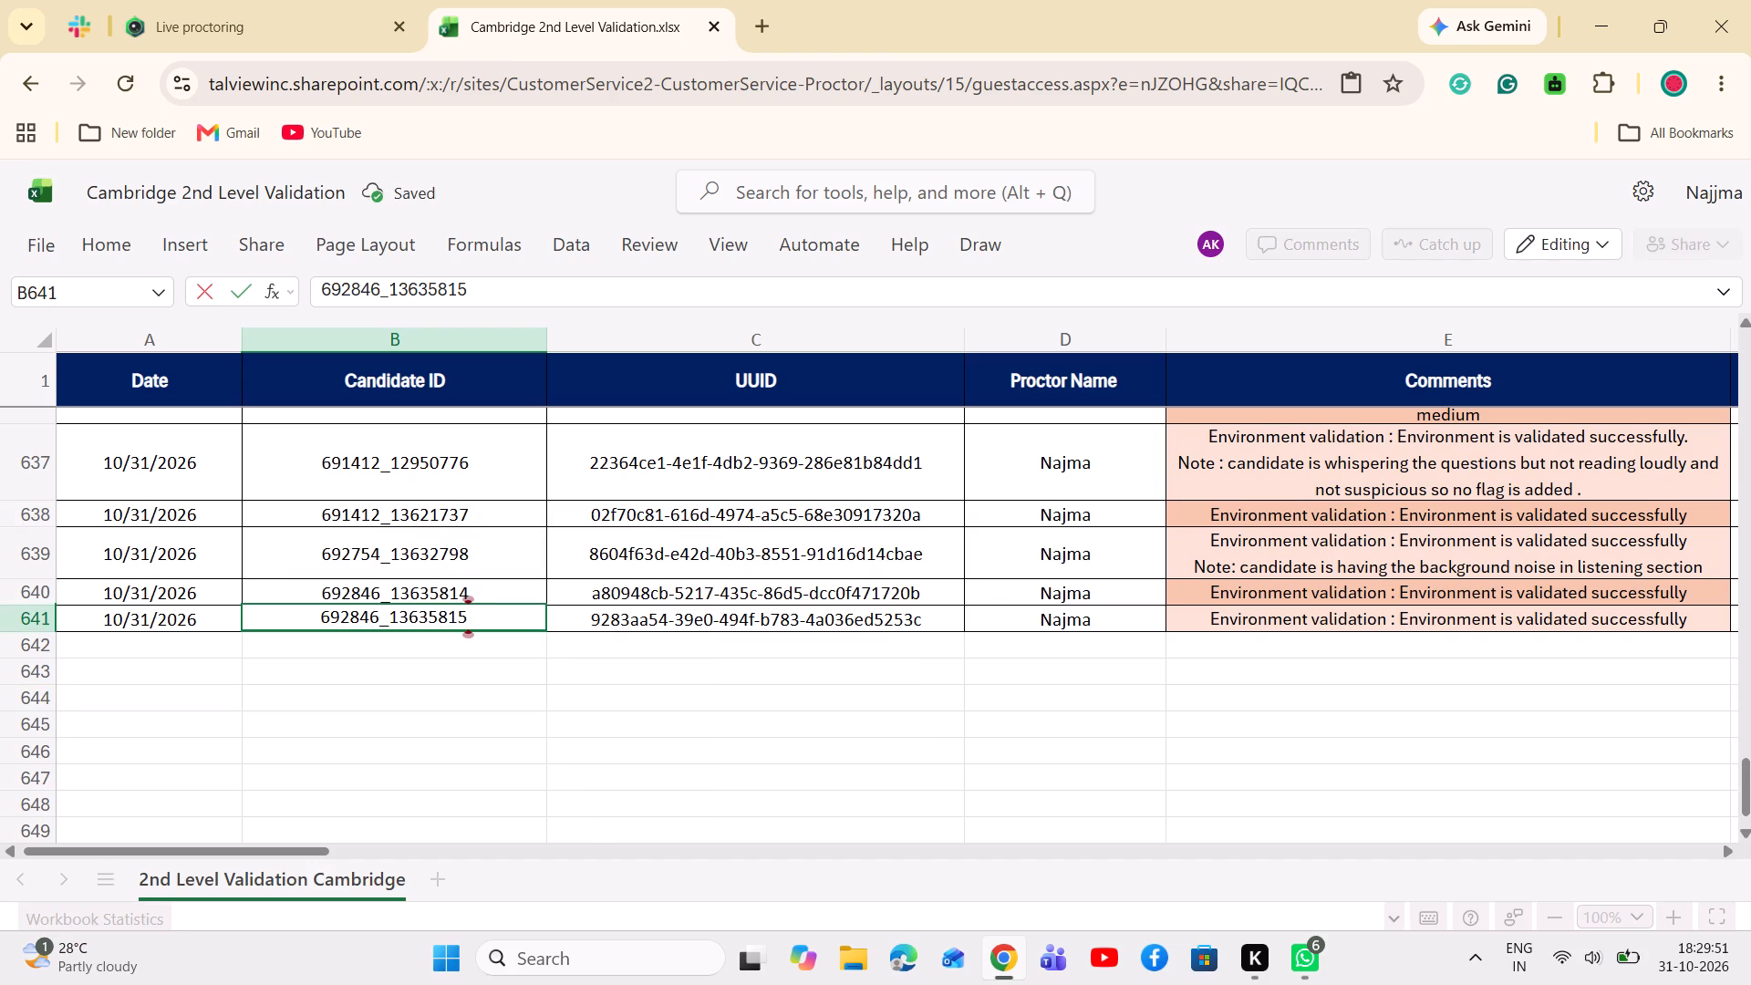
click(400, 661)
click(420, 623)
right_click(420, 623)
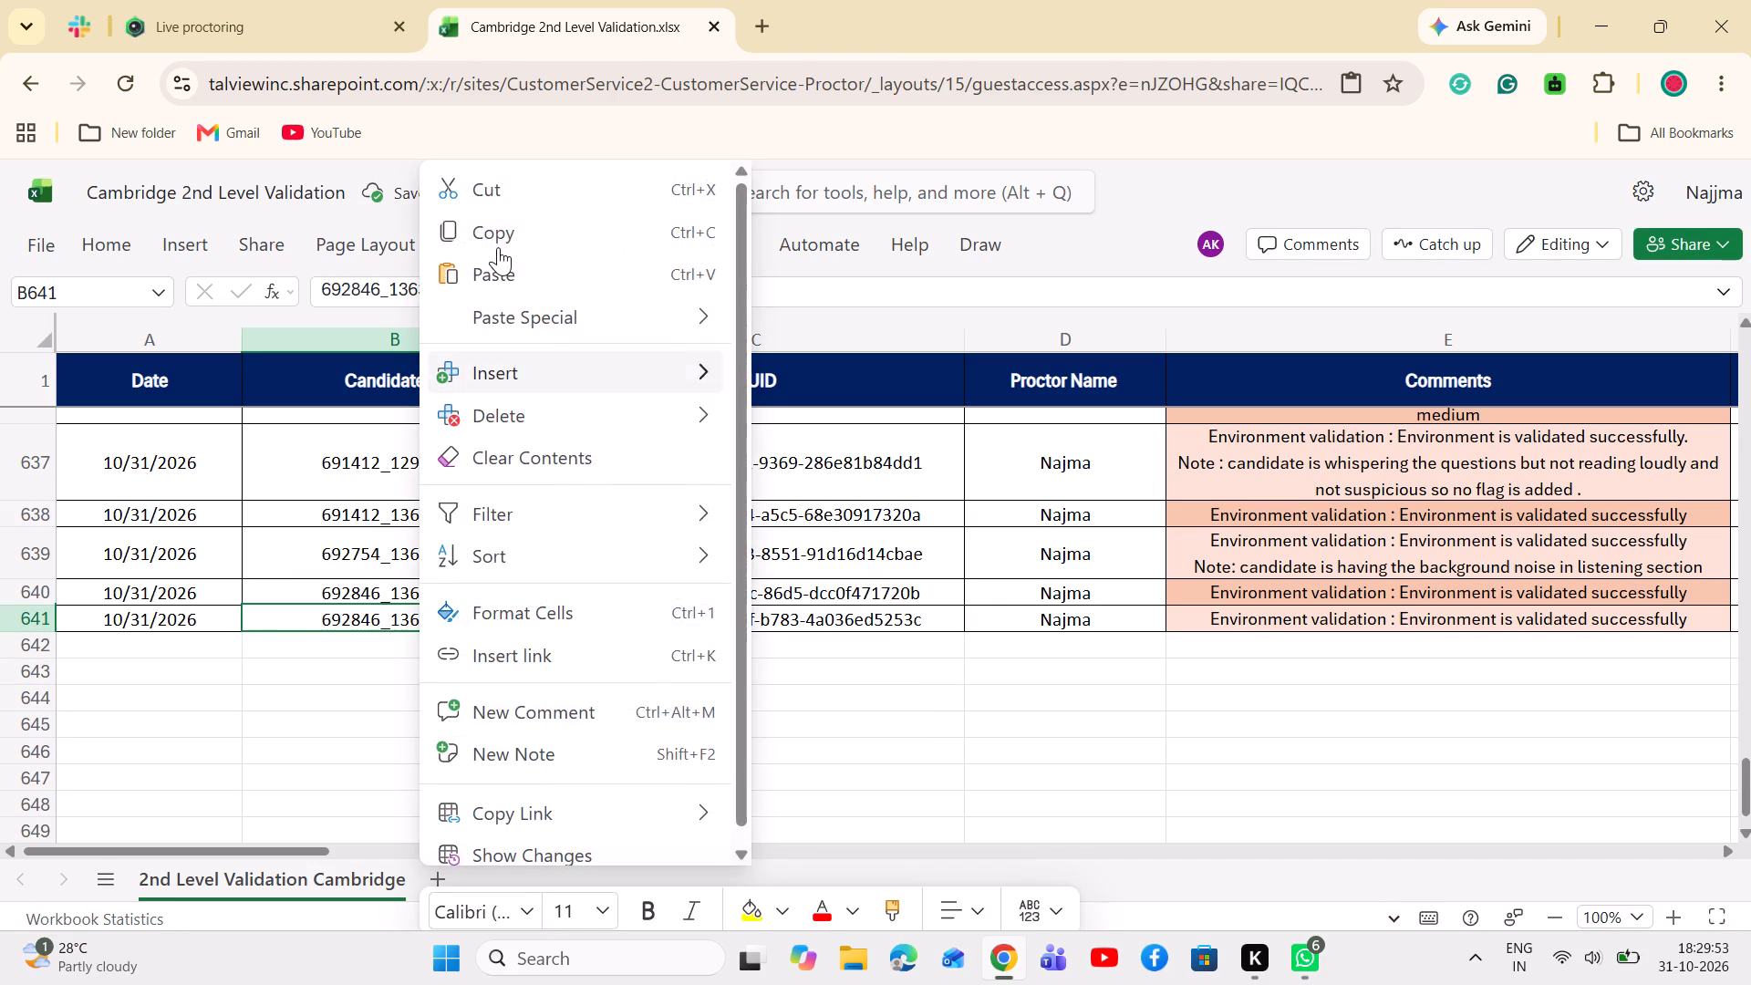
click(510, 231)
click(165, 0)
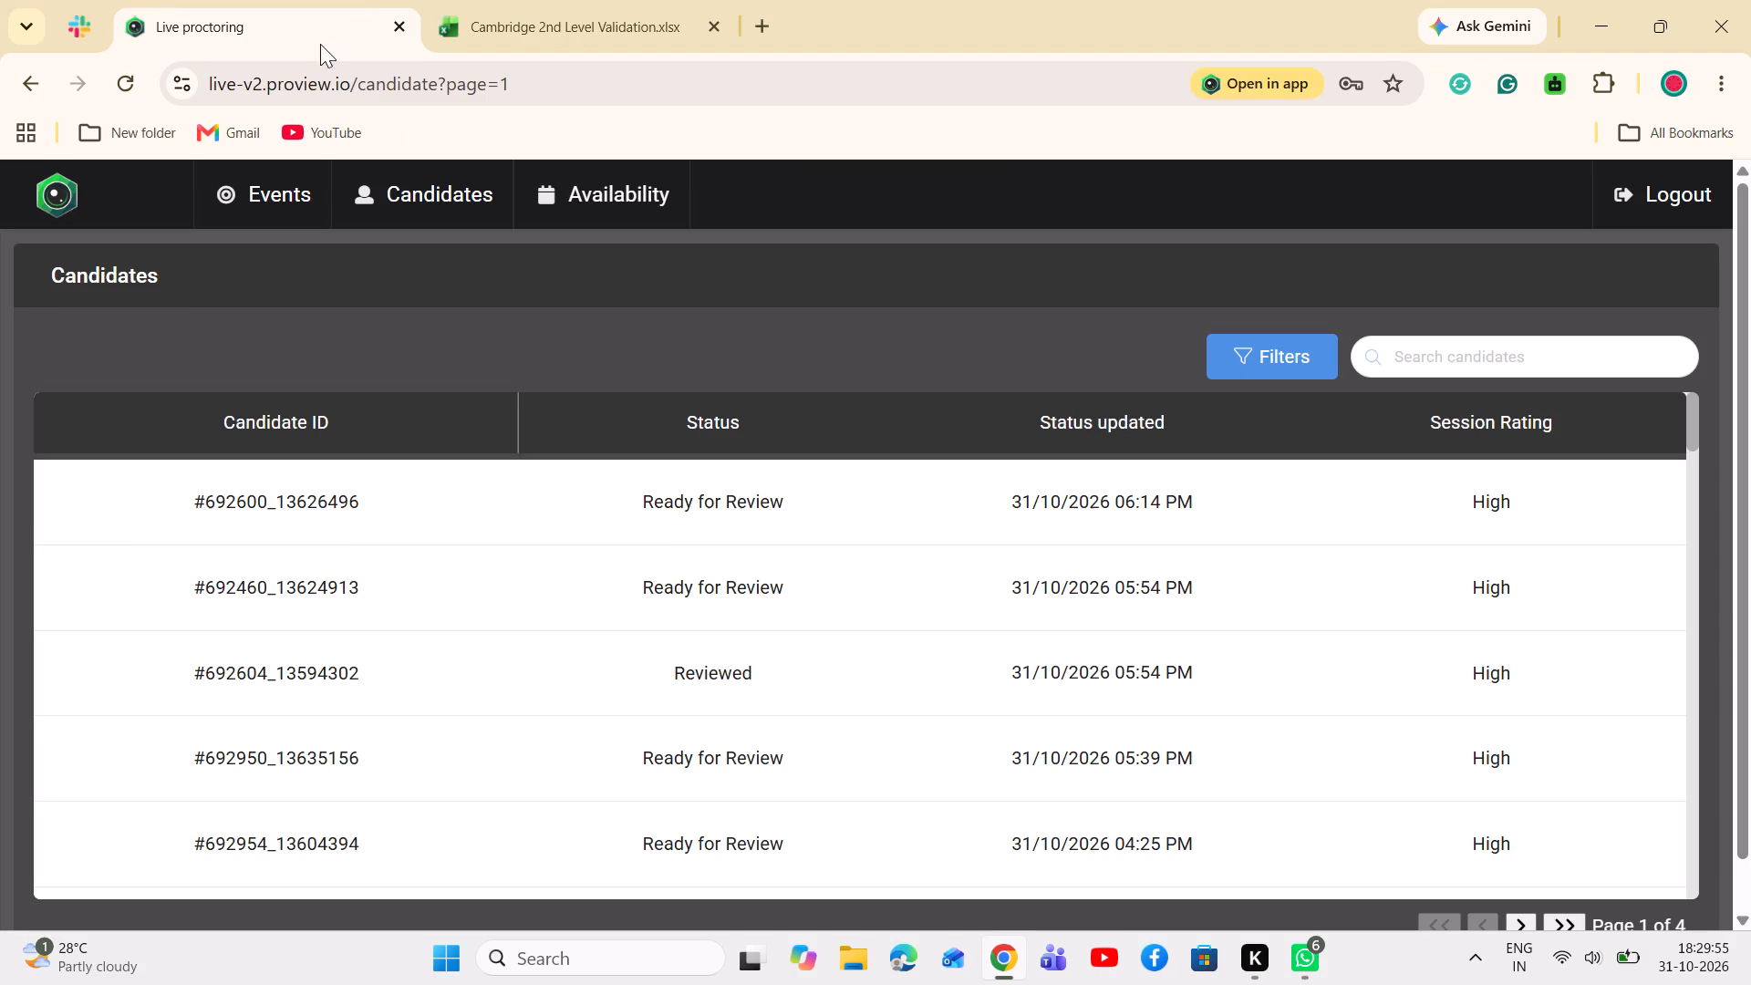
click(431, 211)
click(1410, 358)
right_click(1411, 359)
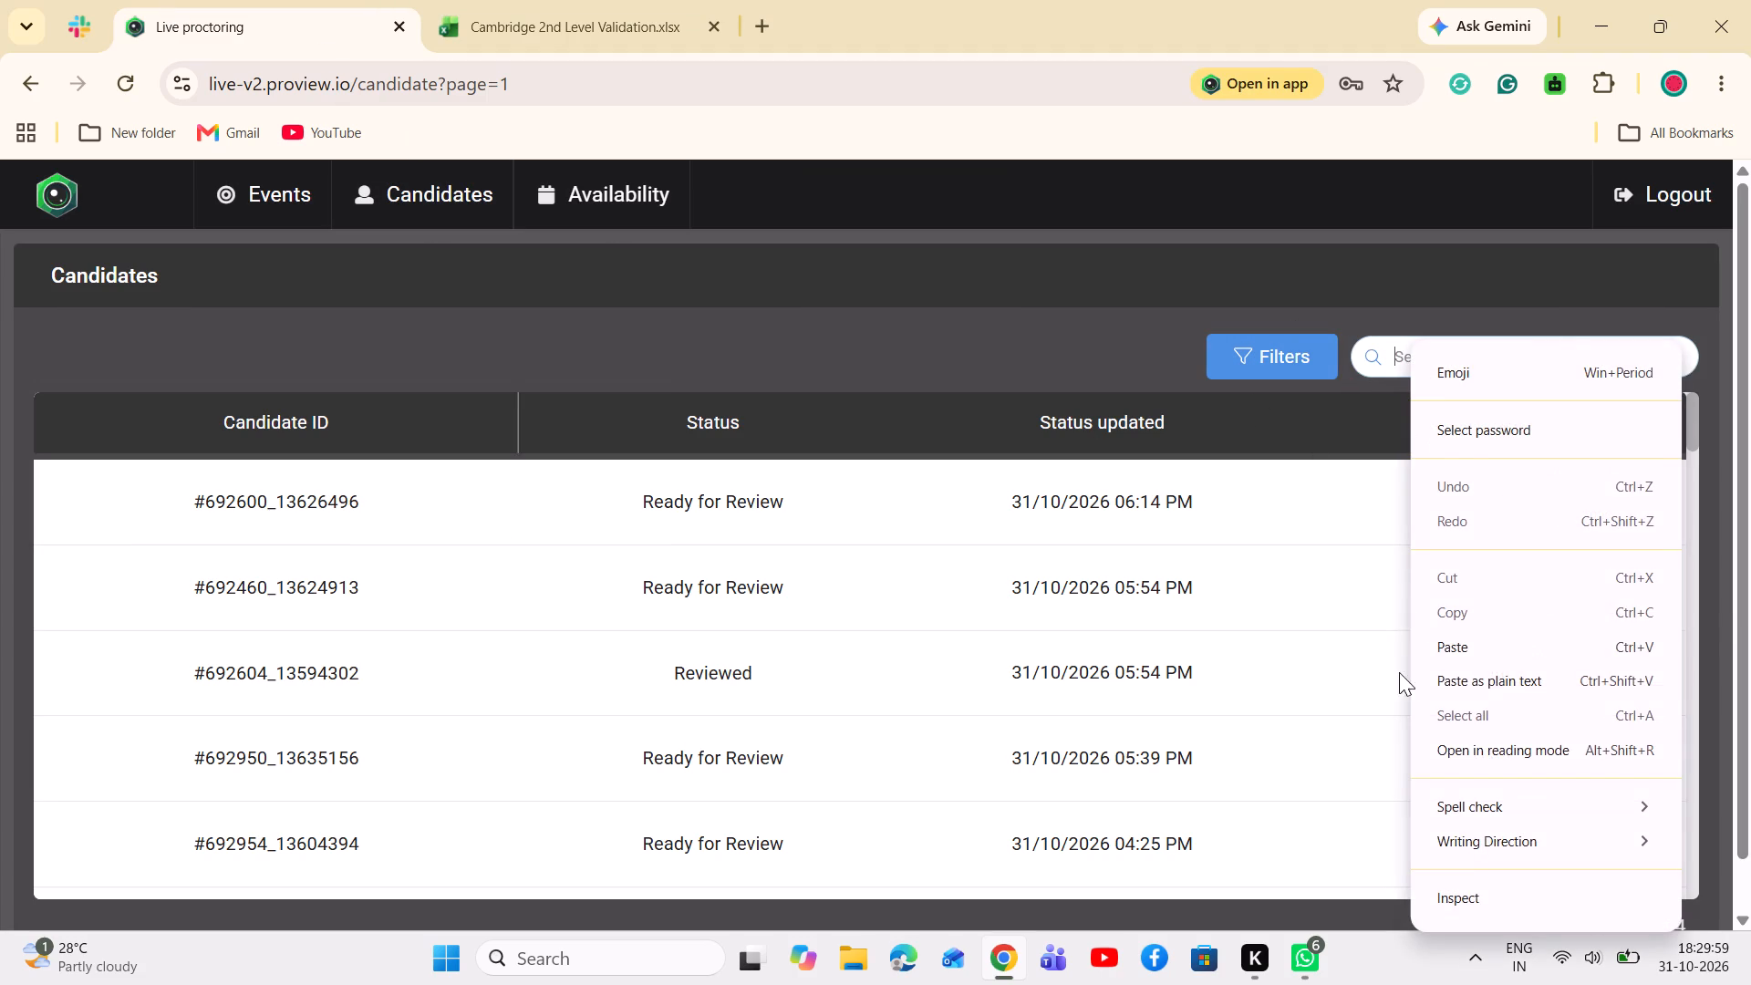
click(1487, 661)
key(Return)
key(Return)
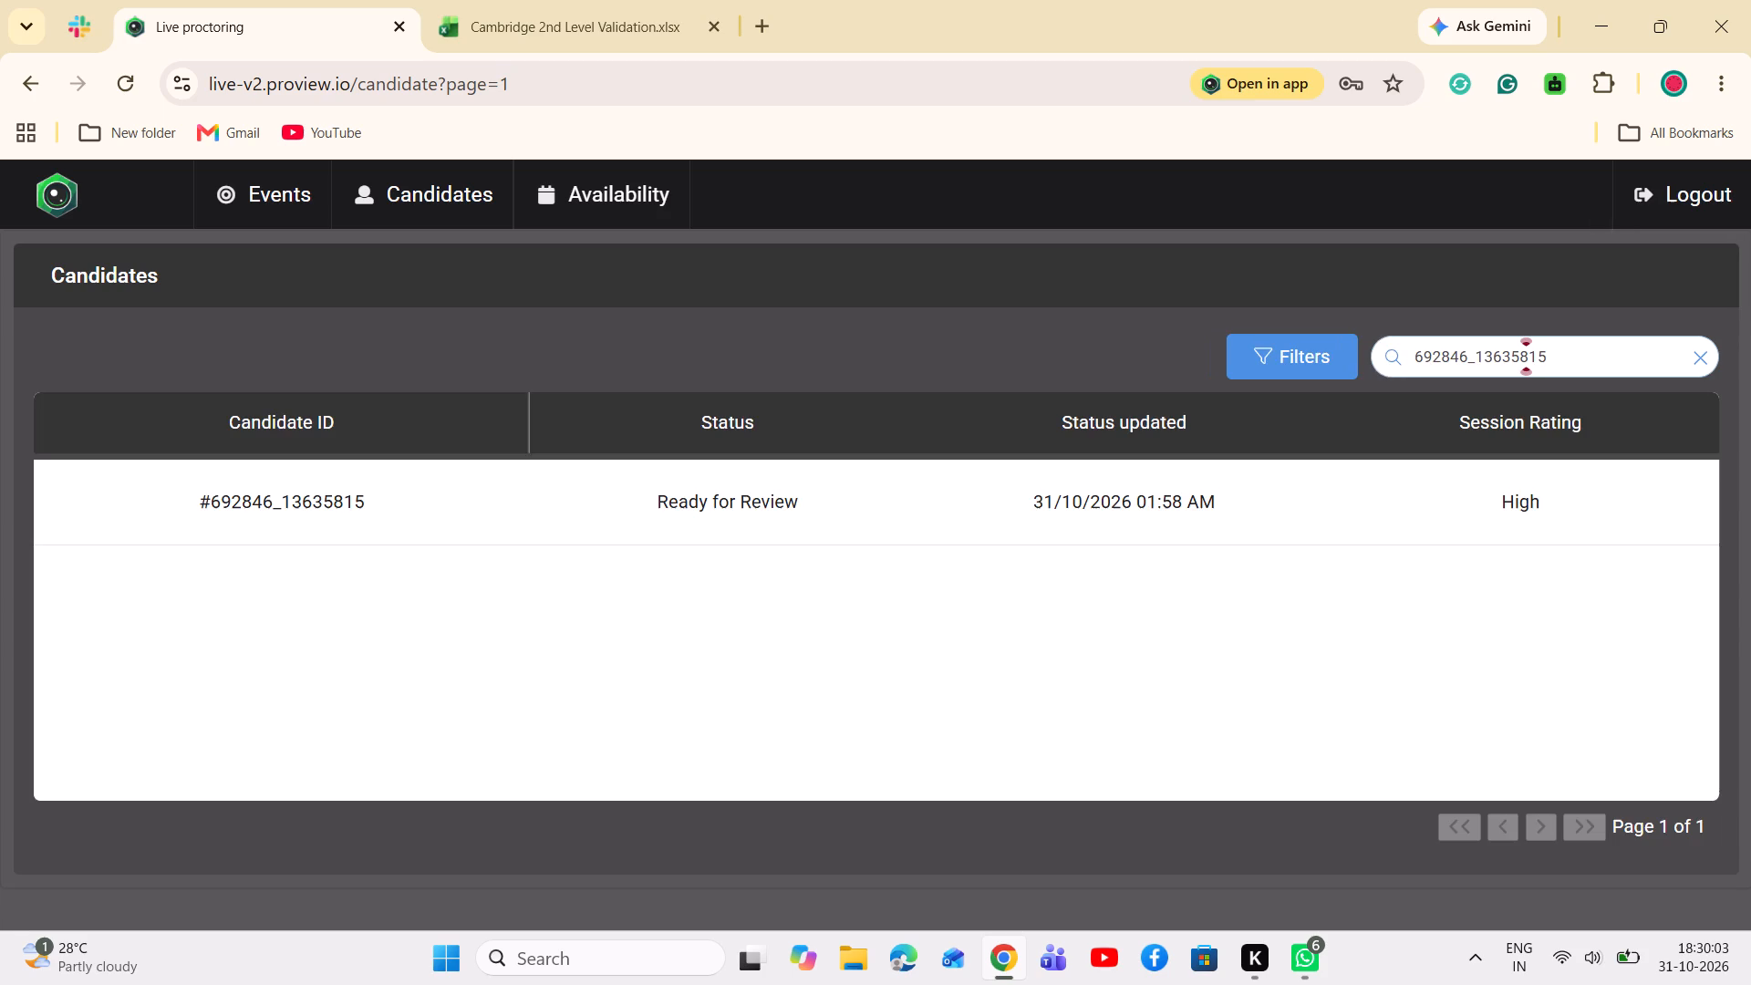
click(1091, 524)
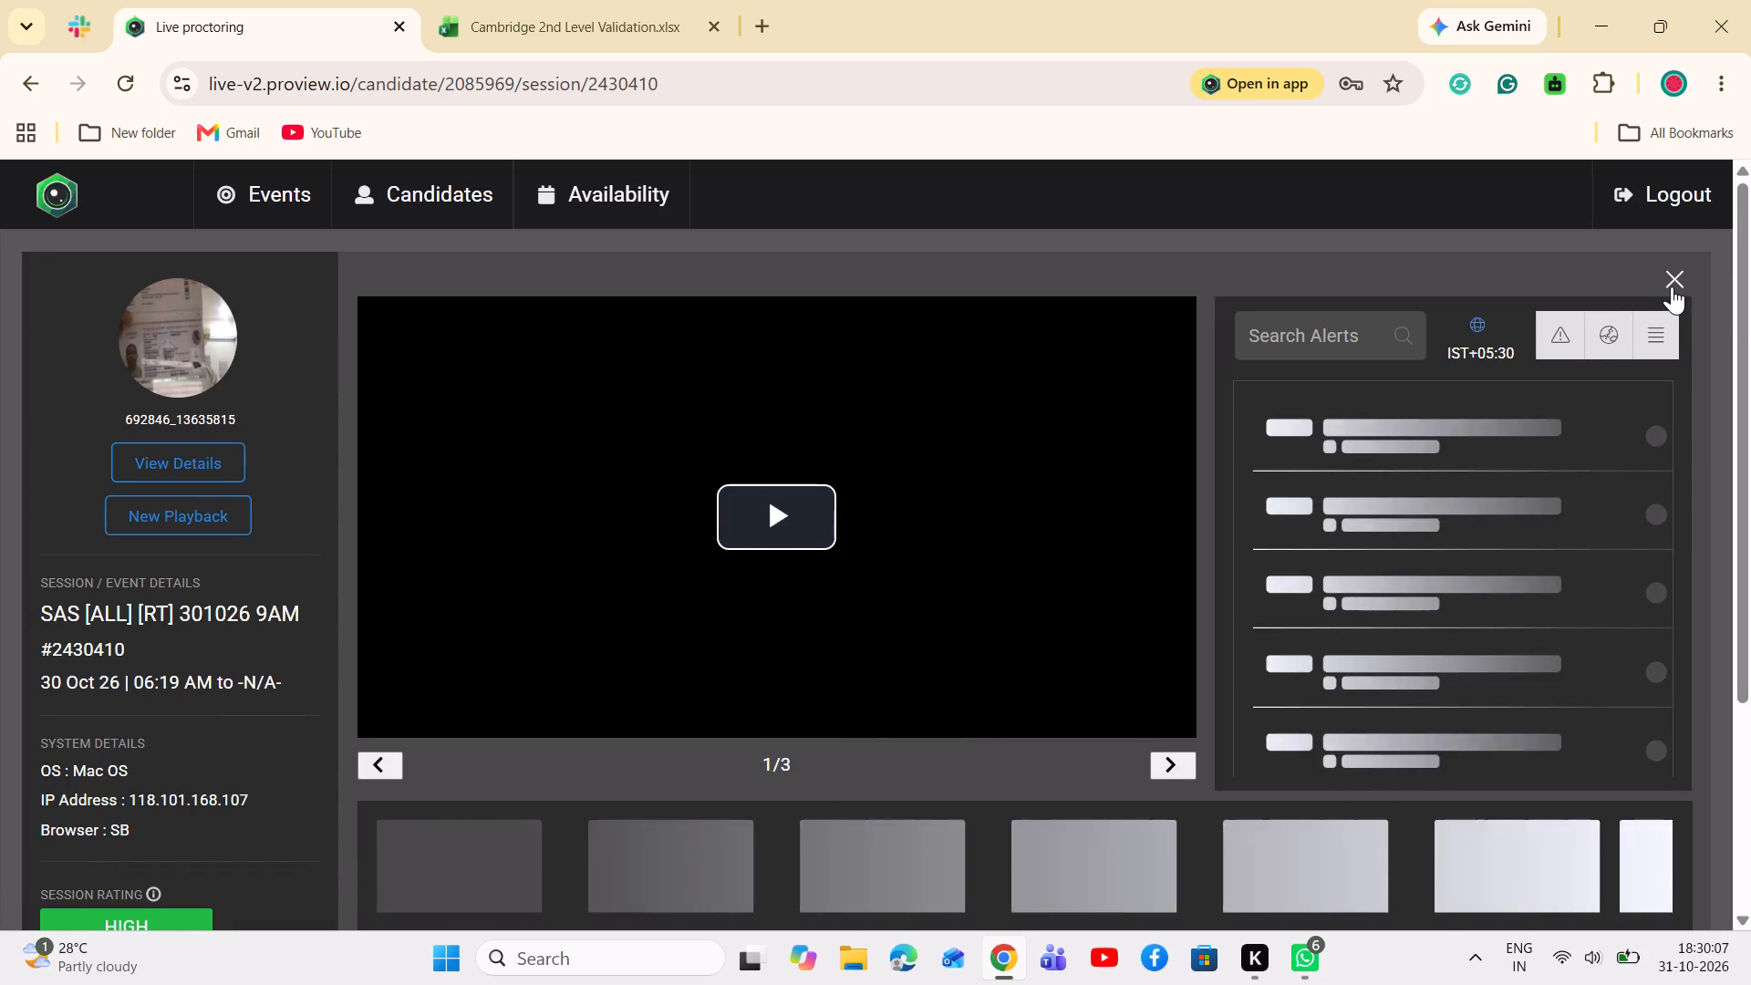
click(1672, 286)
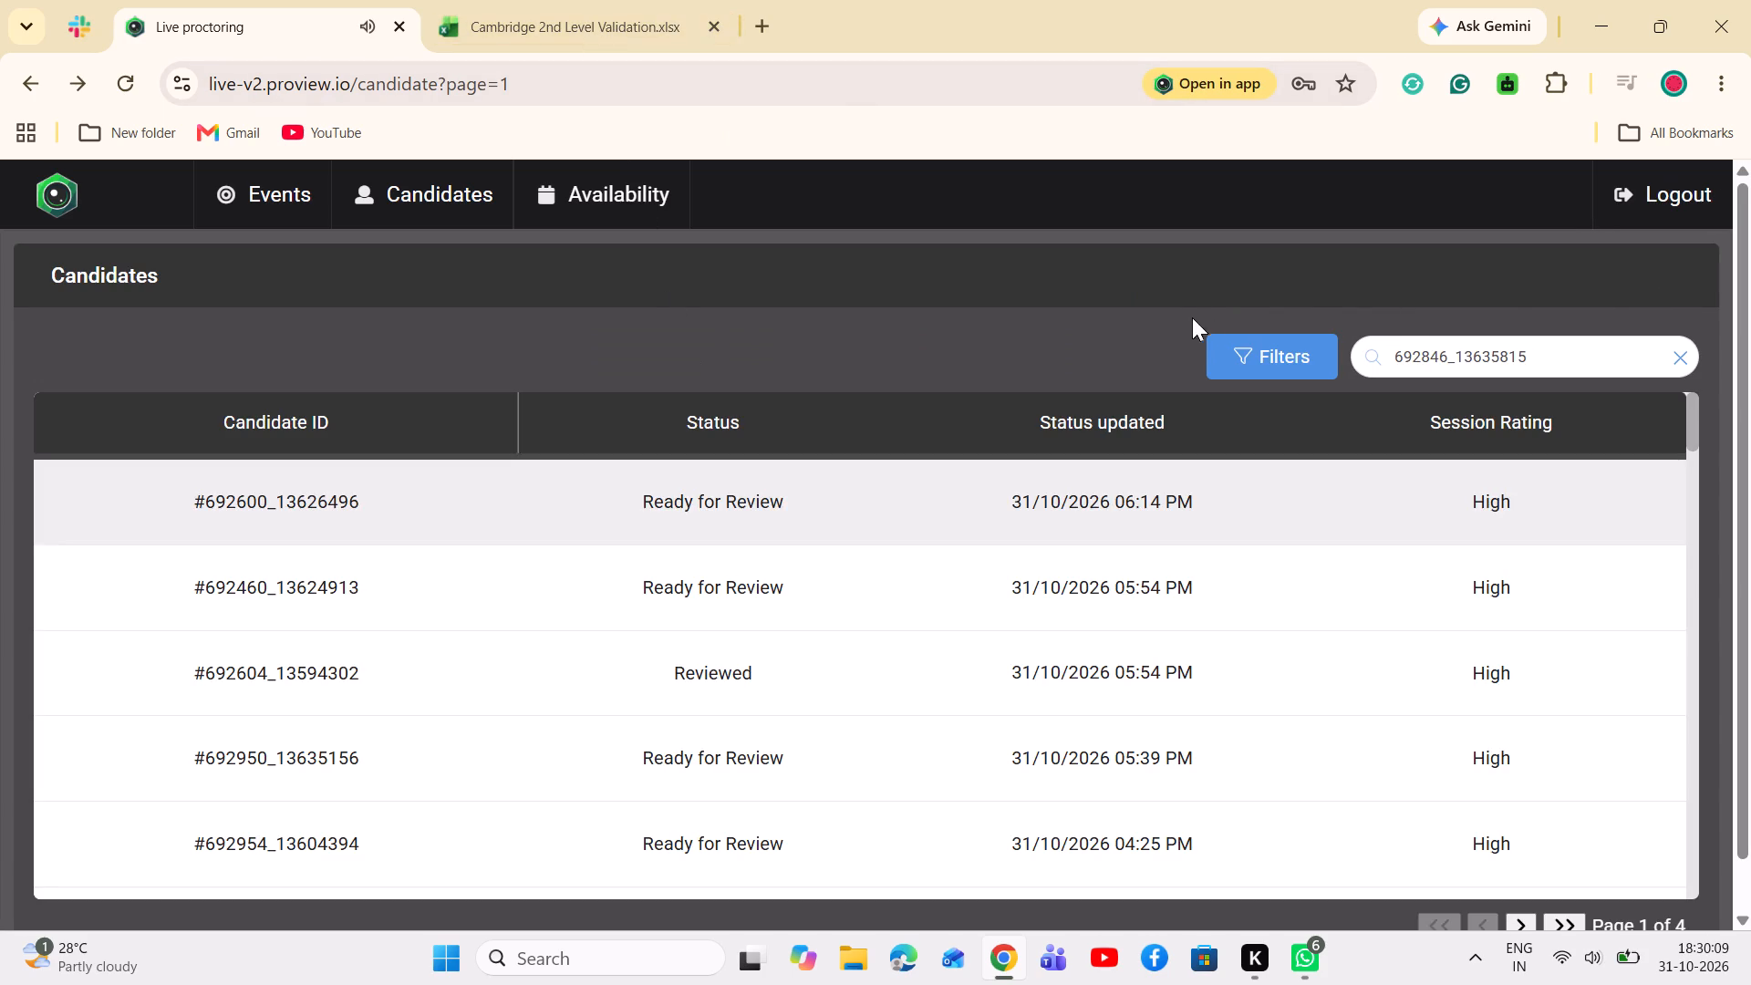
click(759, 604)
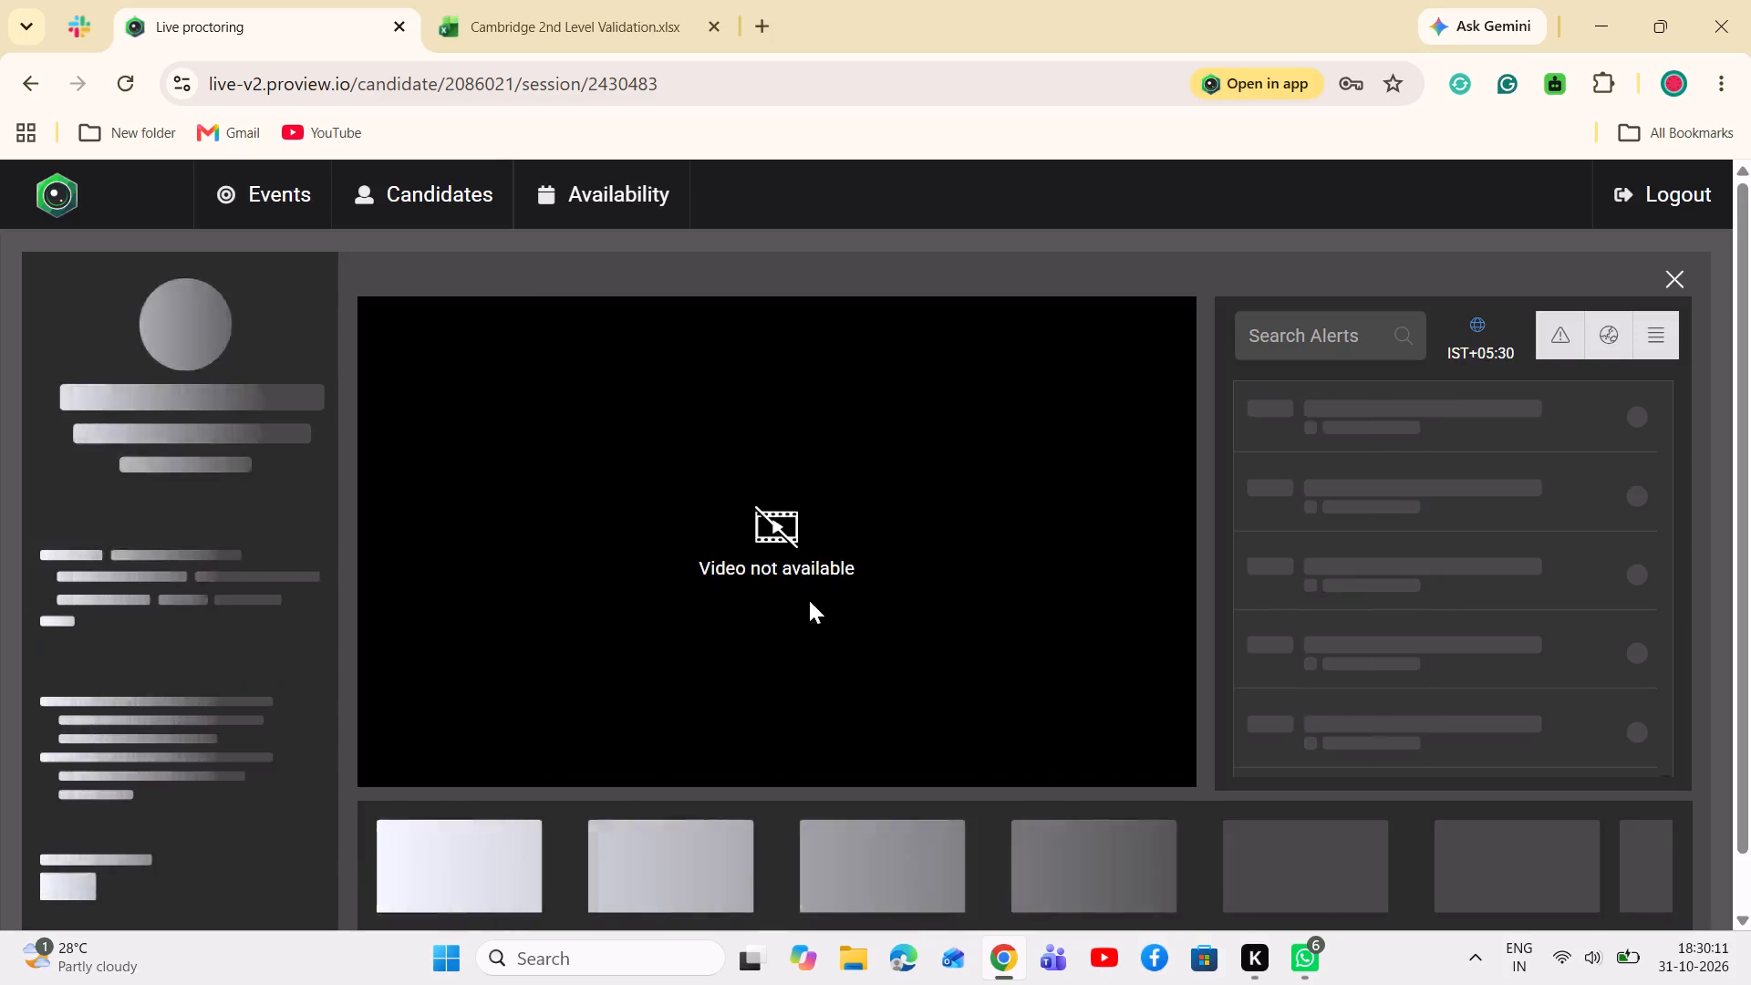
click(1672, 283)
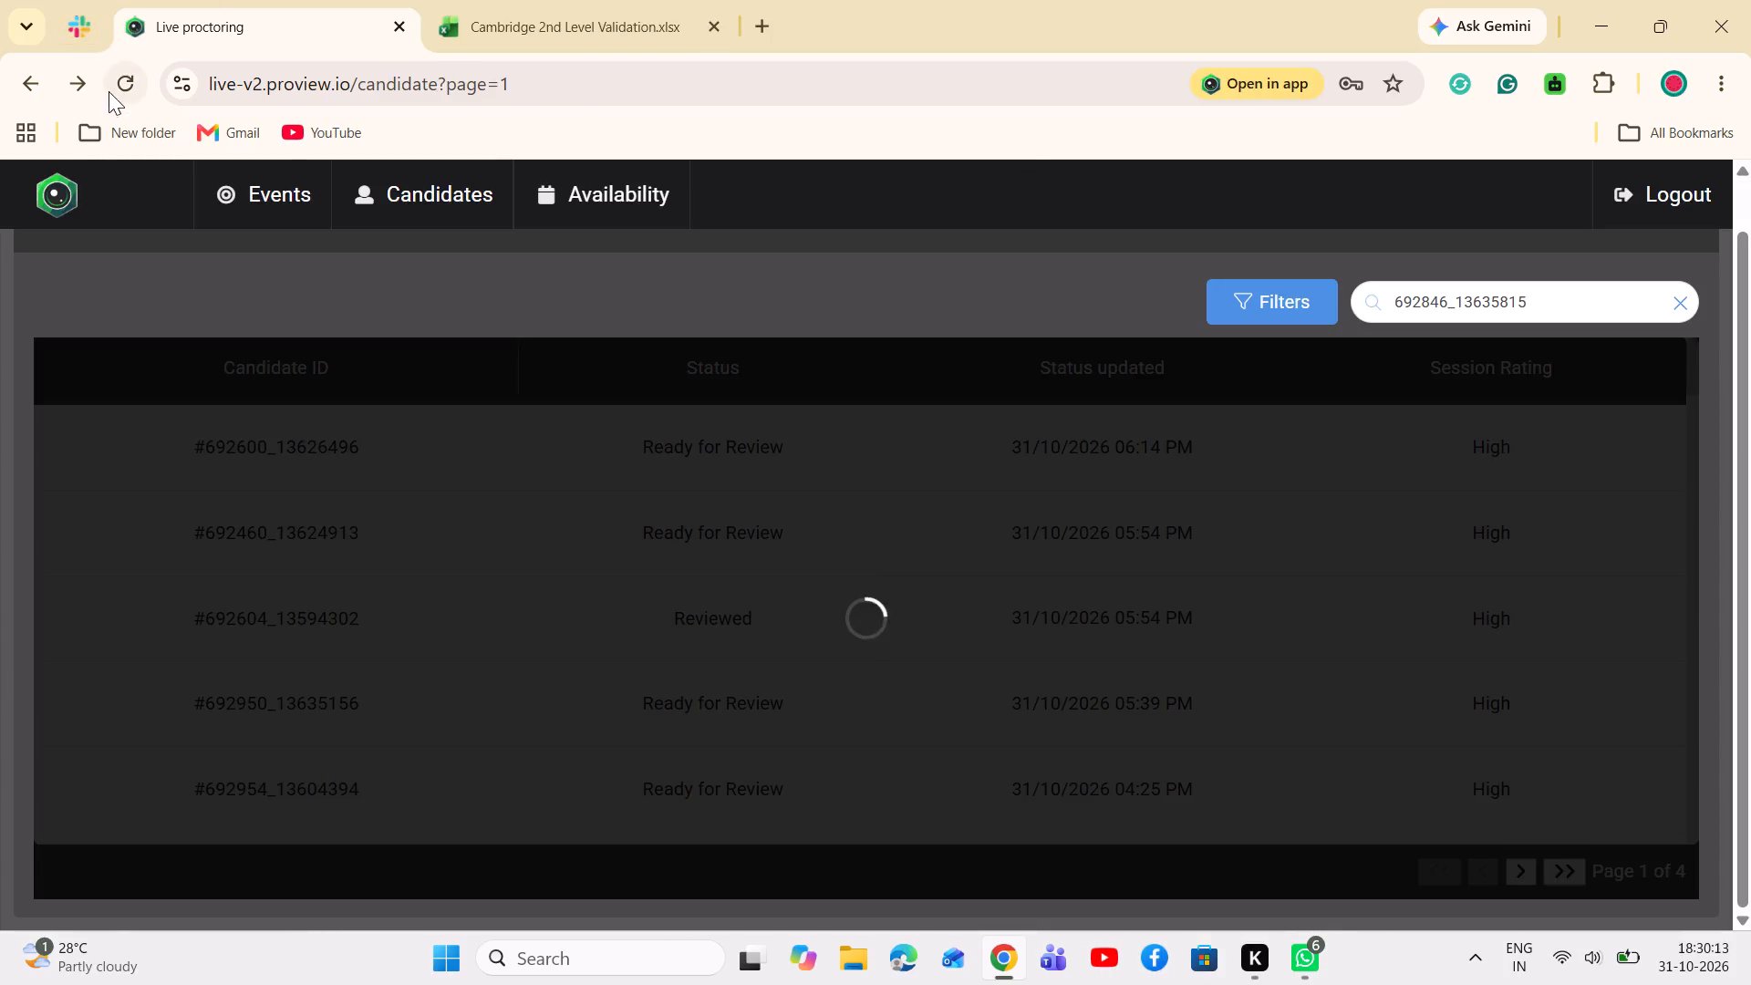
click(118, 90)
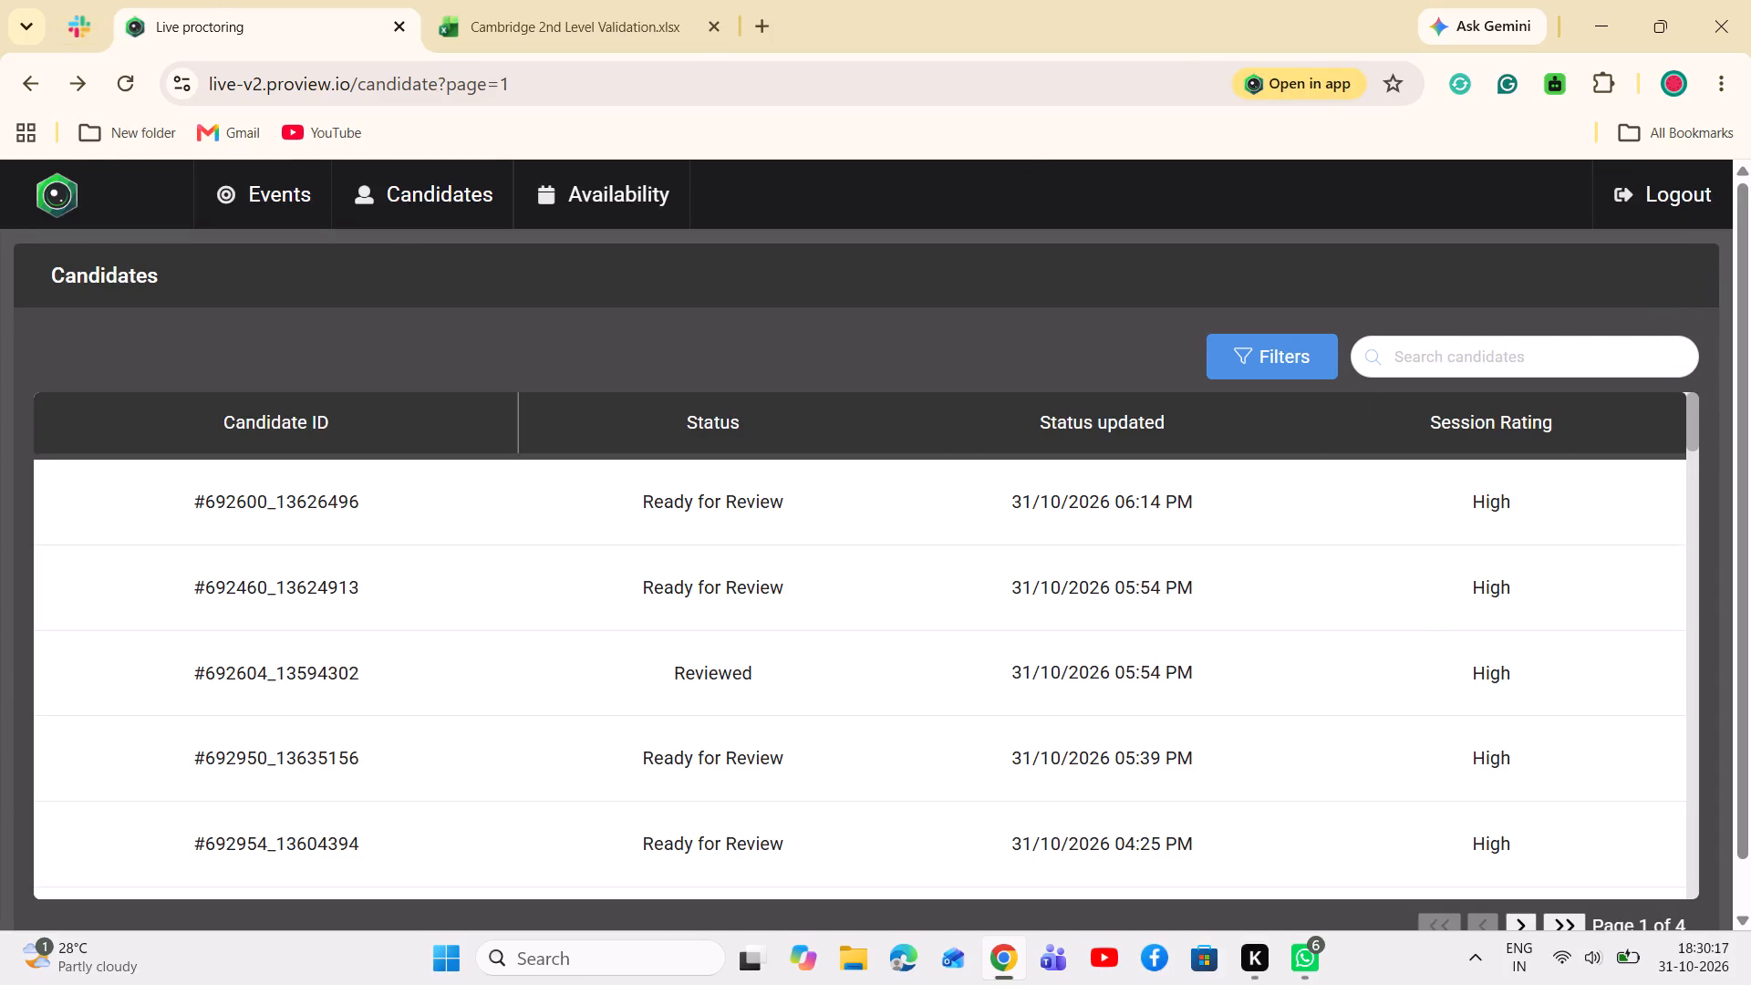
click(1442, 363)
right_click(1442, 363)
click(1505, 655)
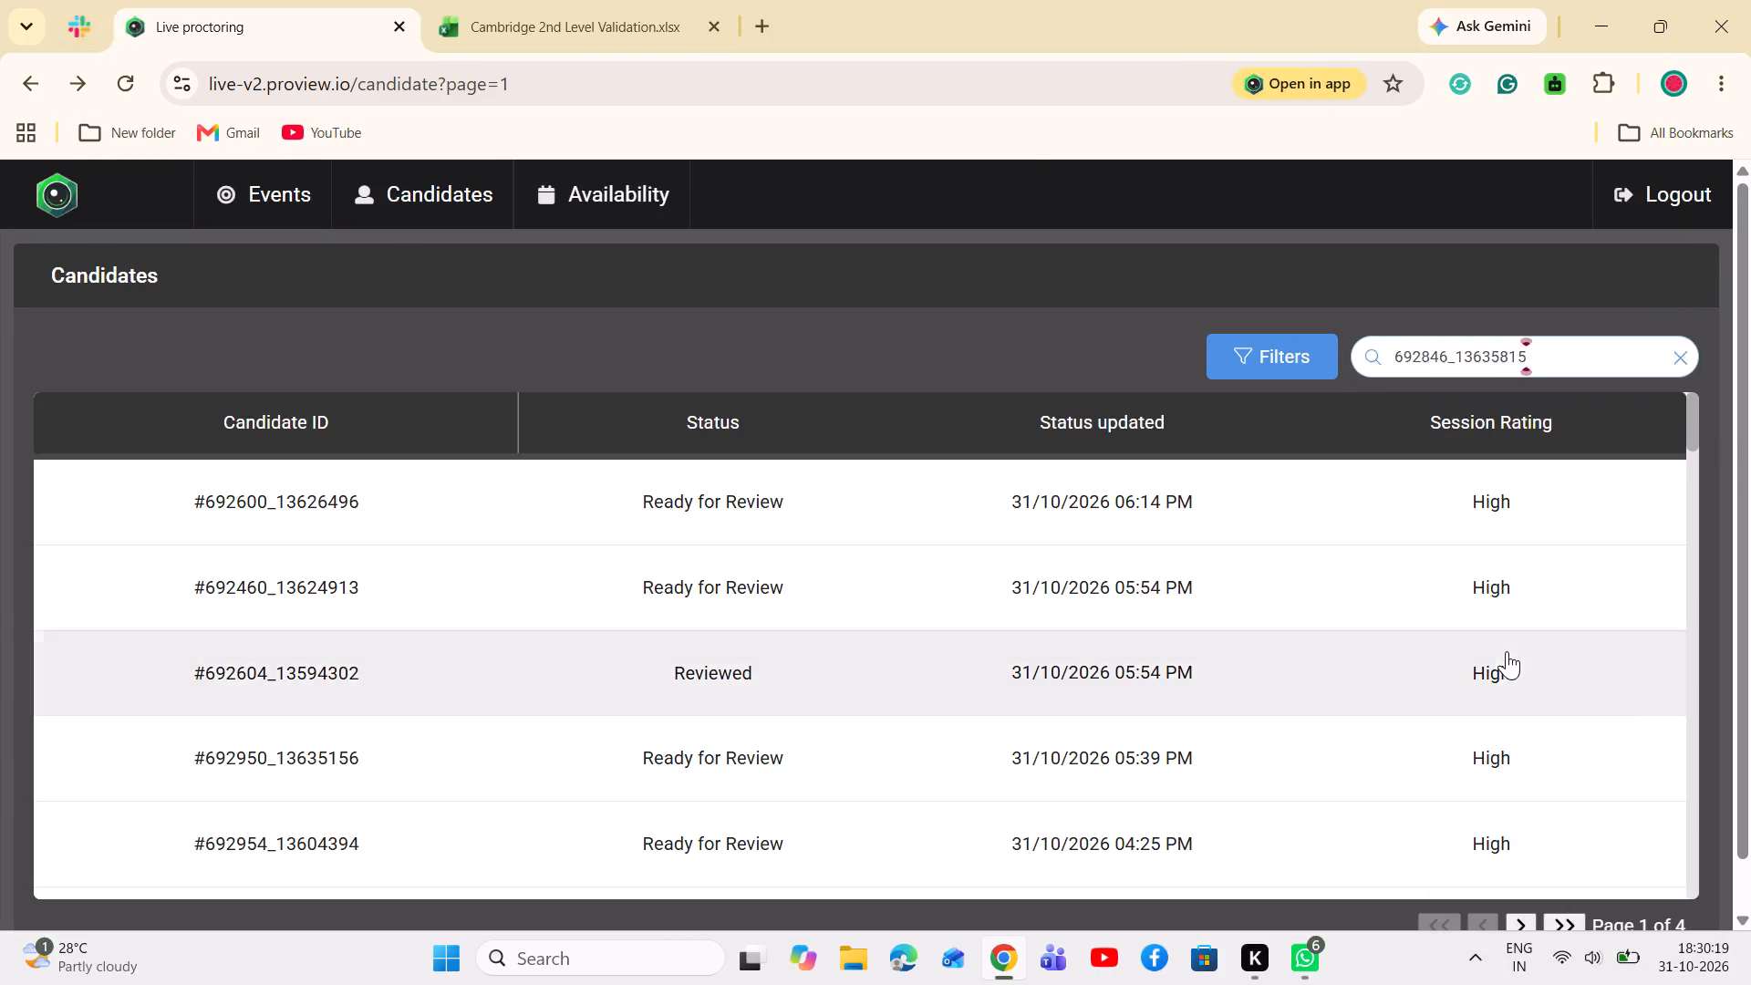
key(Return)
key(Return)
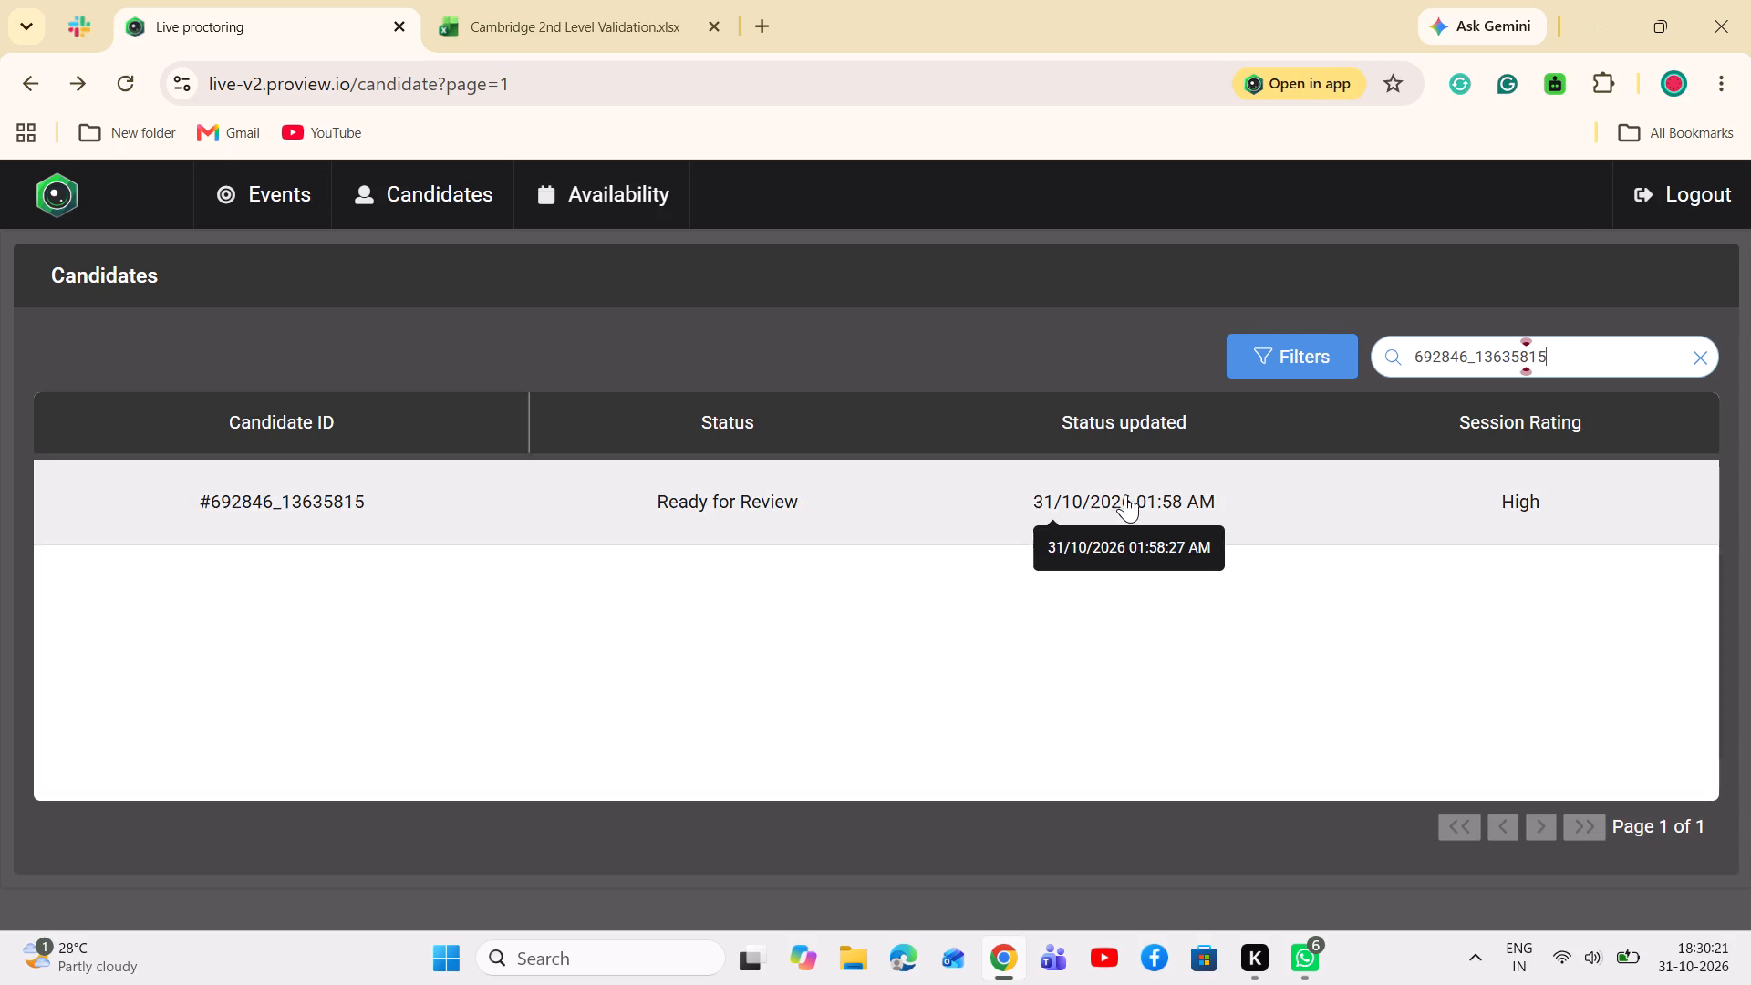
click(1122, 493)
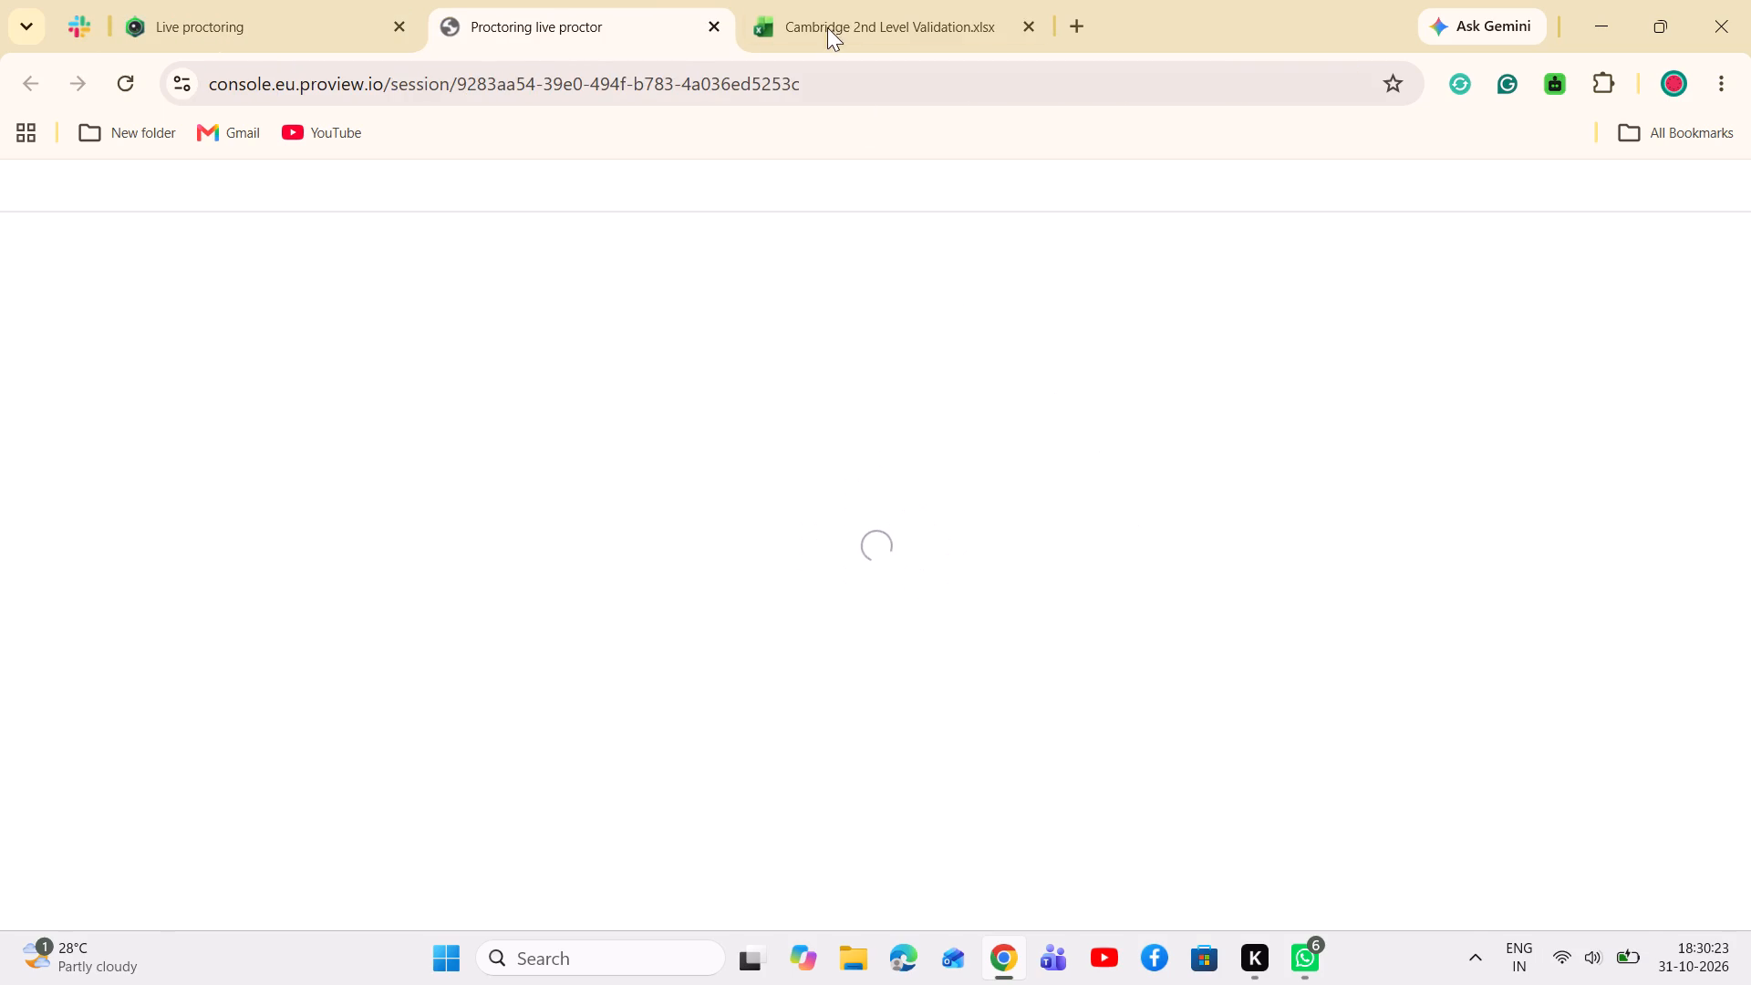
Place the validation workbook's tab ahead of the session console tab and start playback of the candidate's session.
drag(827, 25, 560, 0)
click(874, 0)
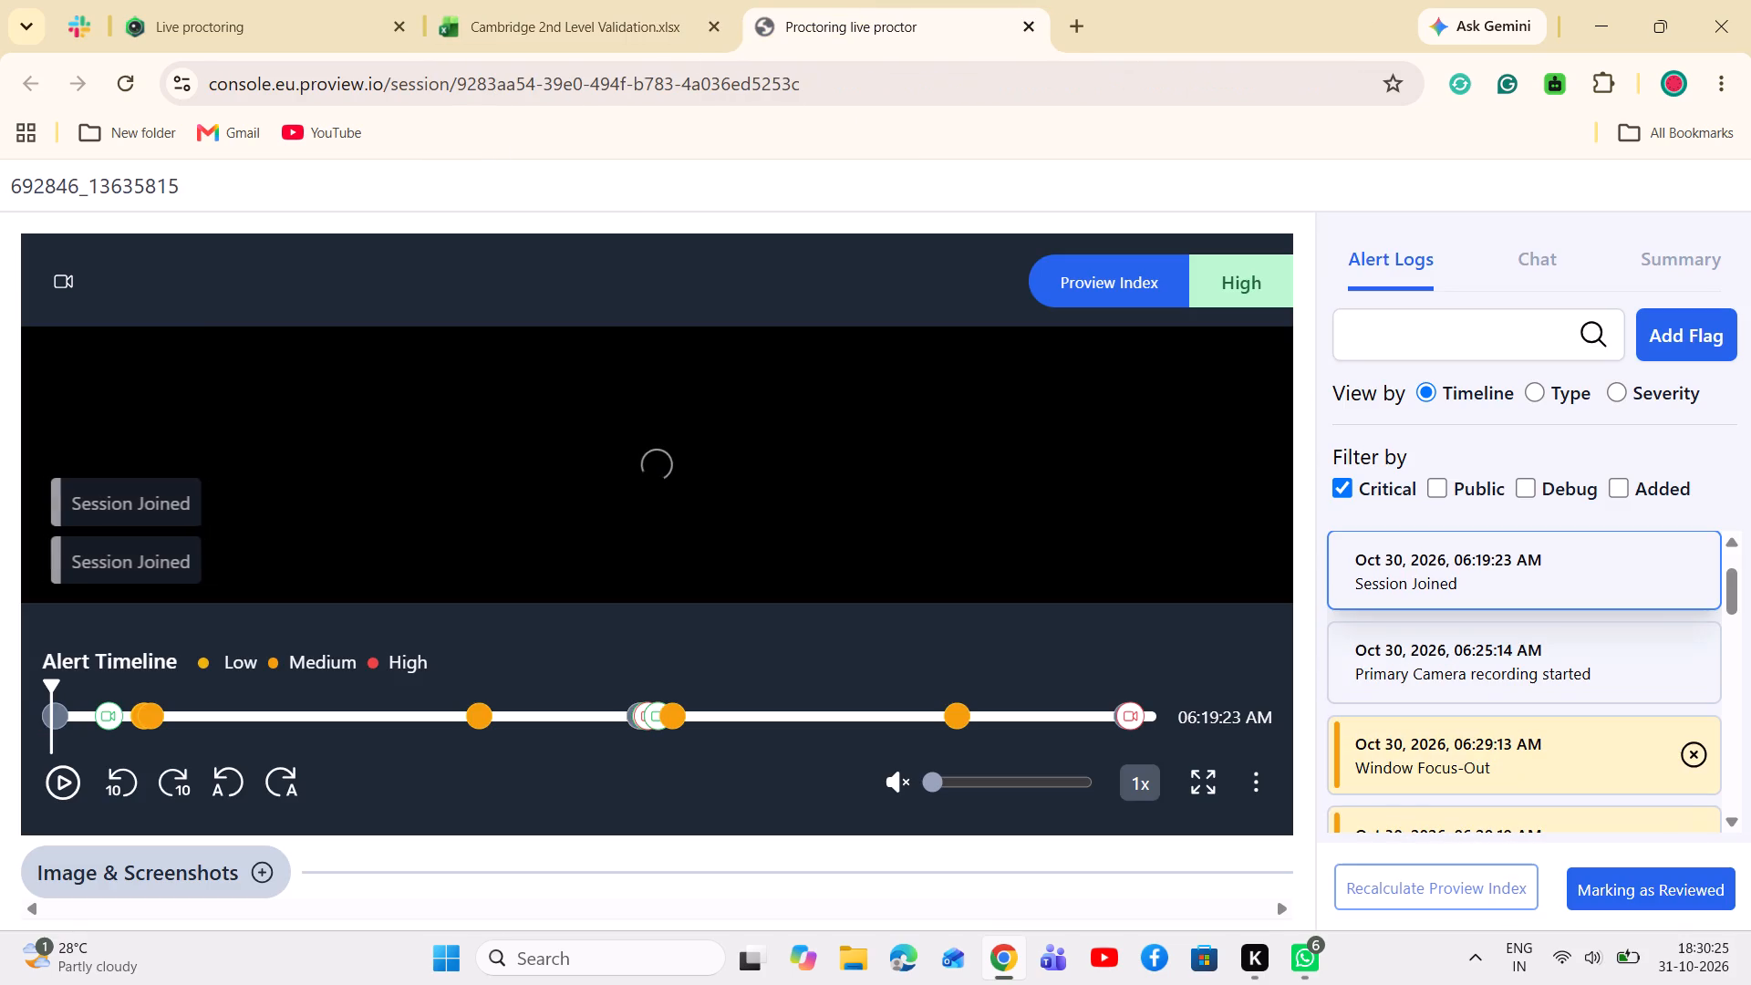
click(59, 788)
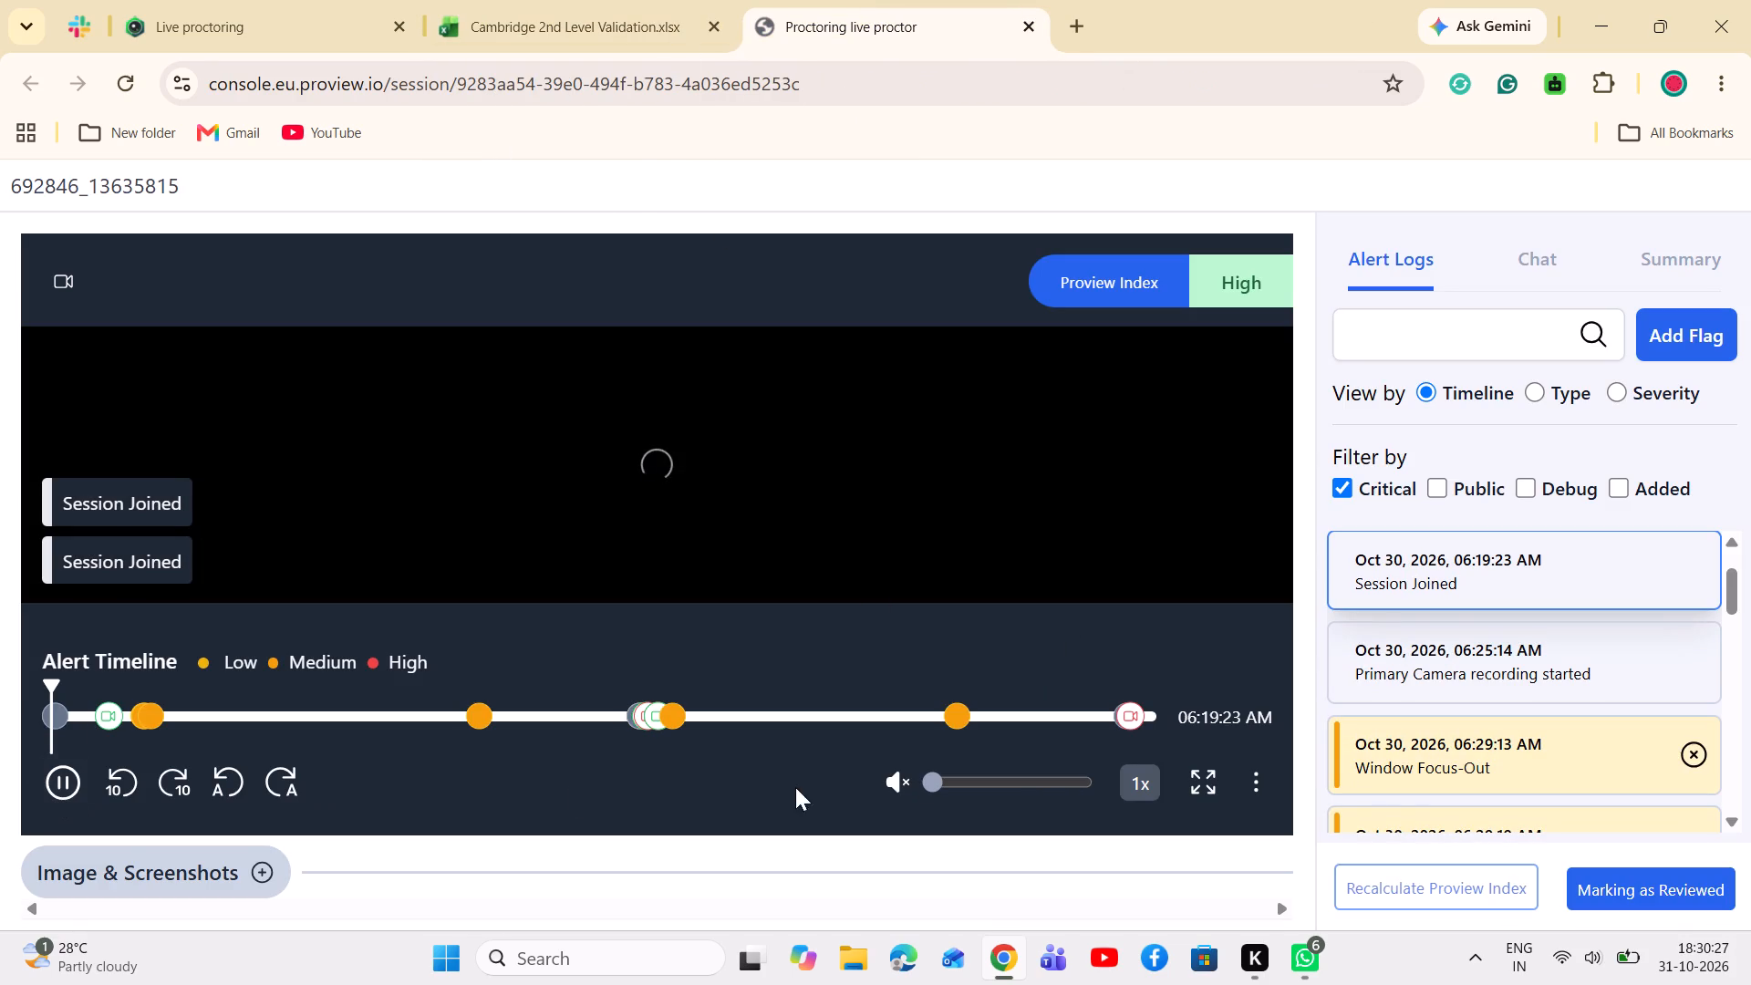
click(913, 771)
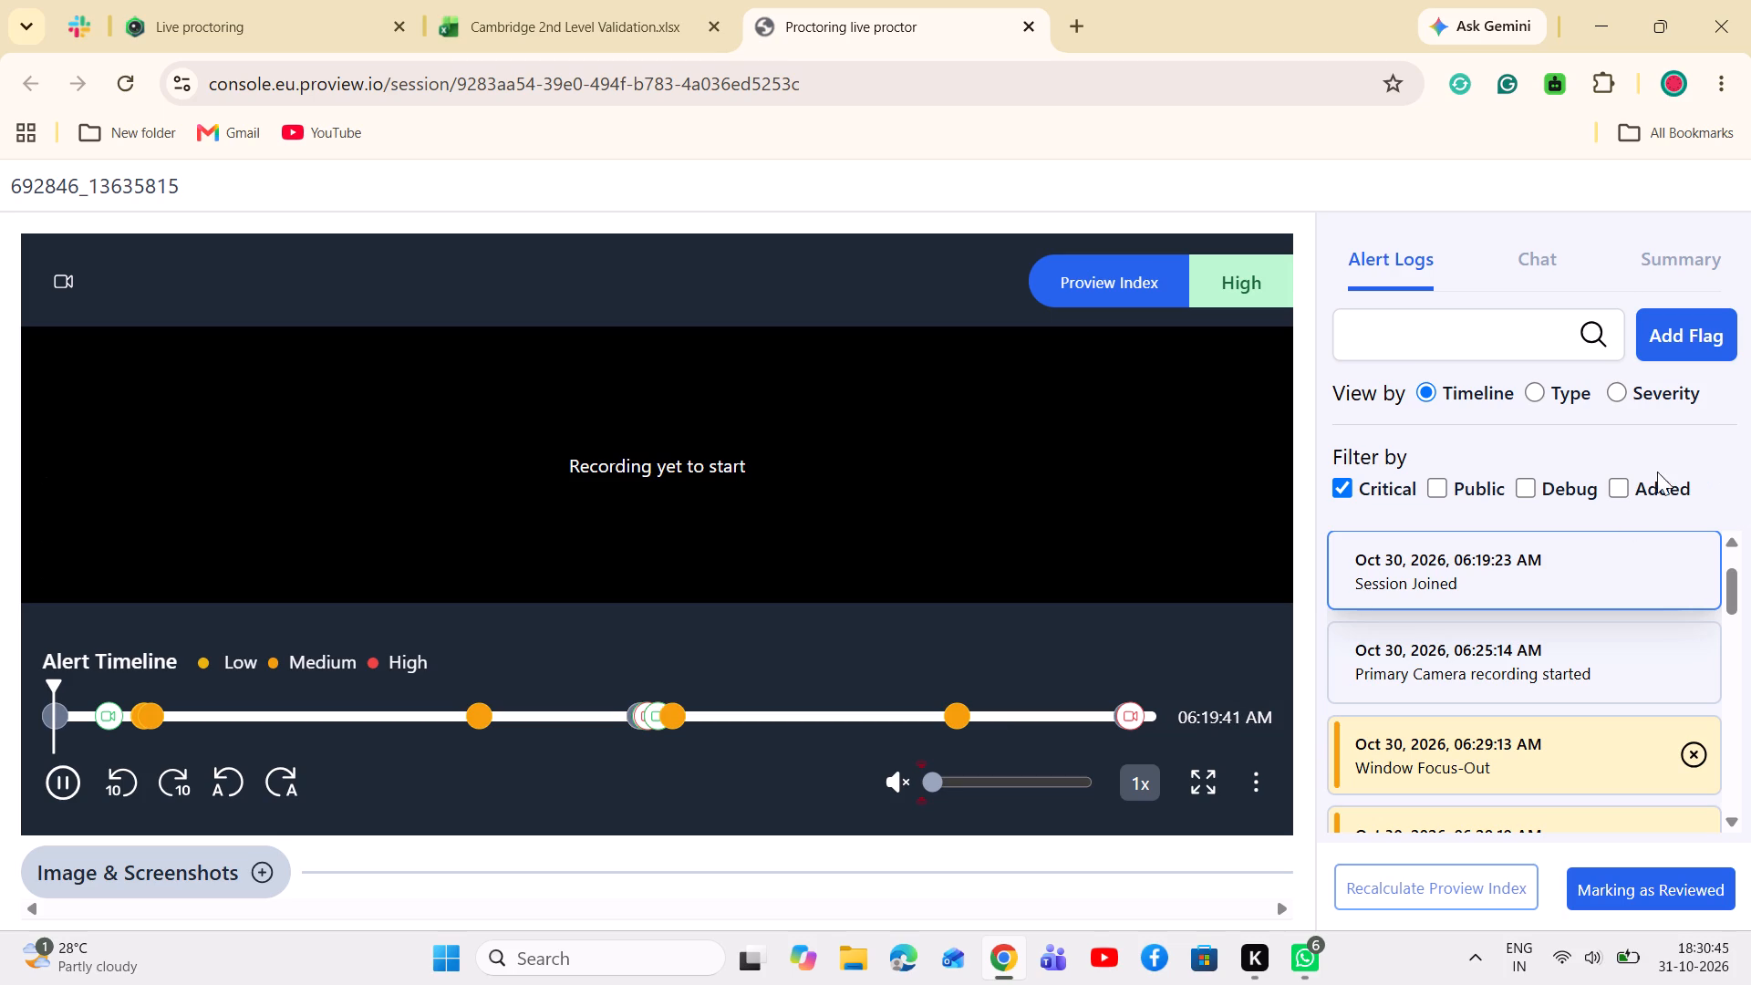
Filter the session's alert logs to show only added alerts.
scroll(1642, 472, down, 4)
click(1649, 501)
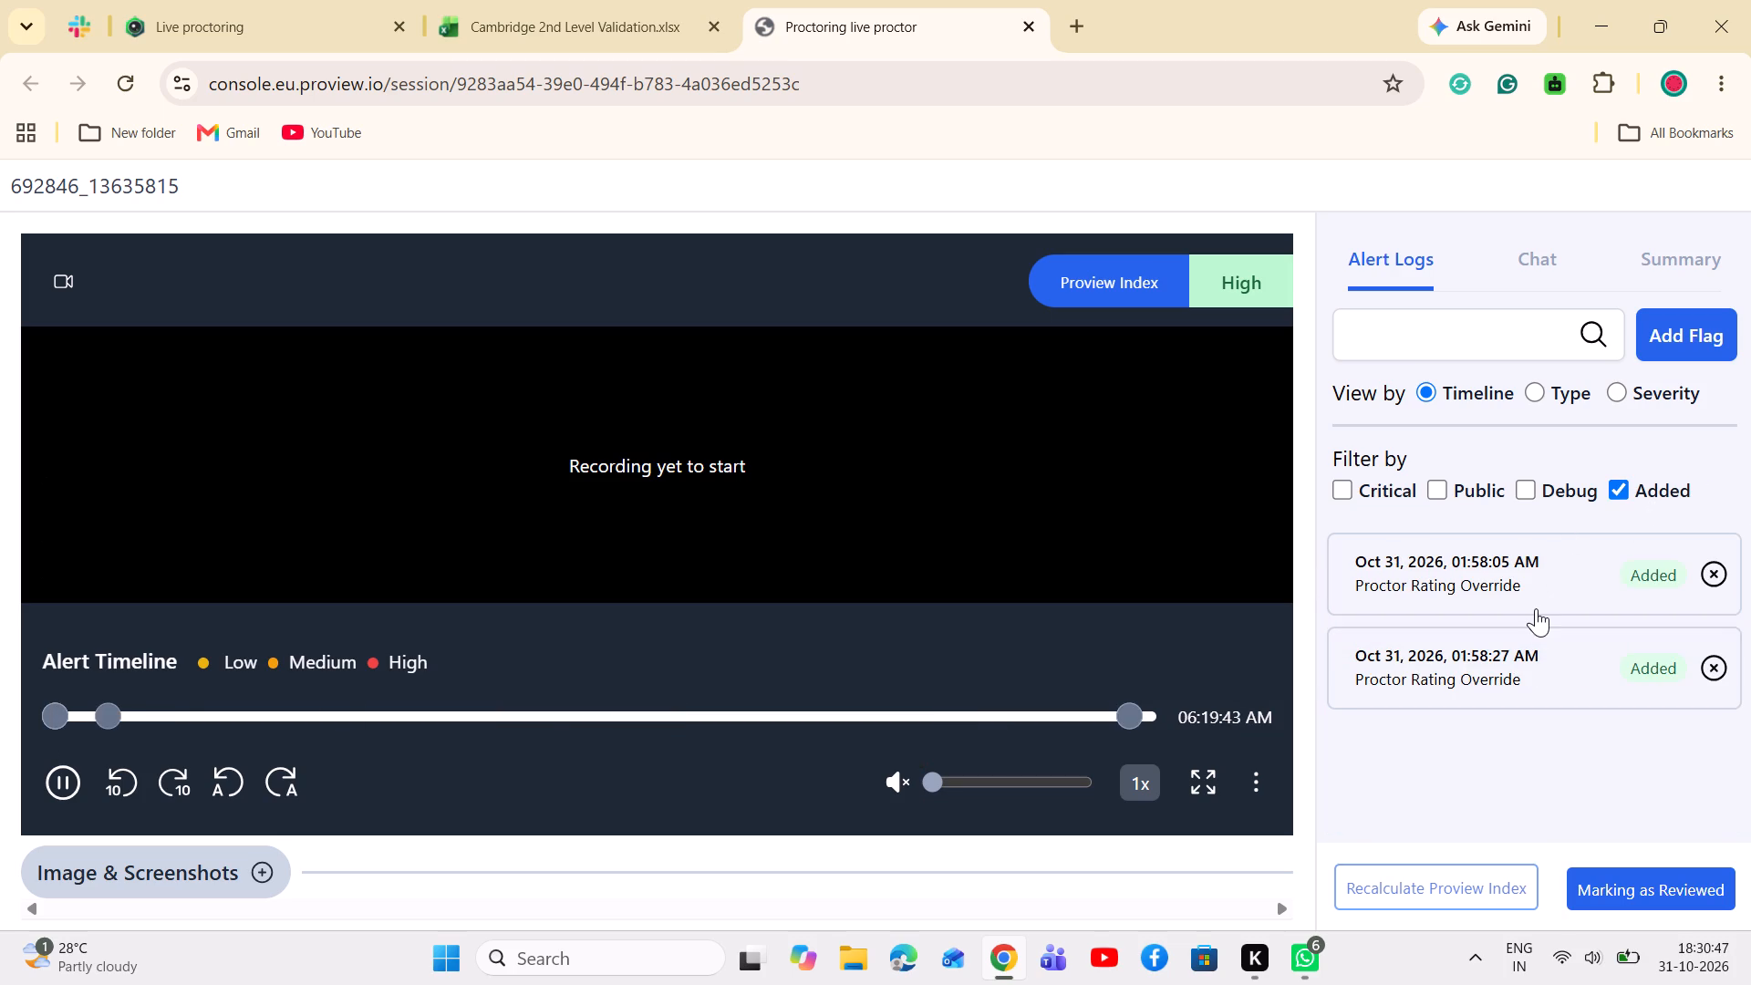
Review the Proview Index rating, comment and flags in the session summary.
click(1665, 269)
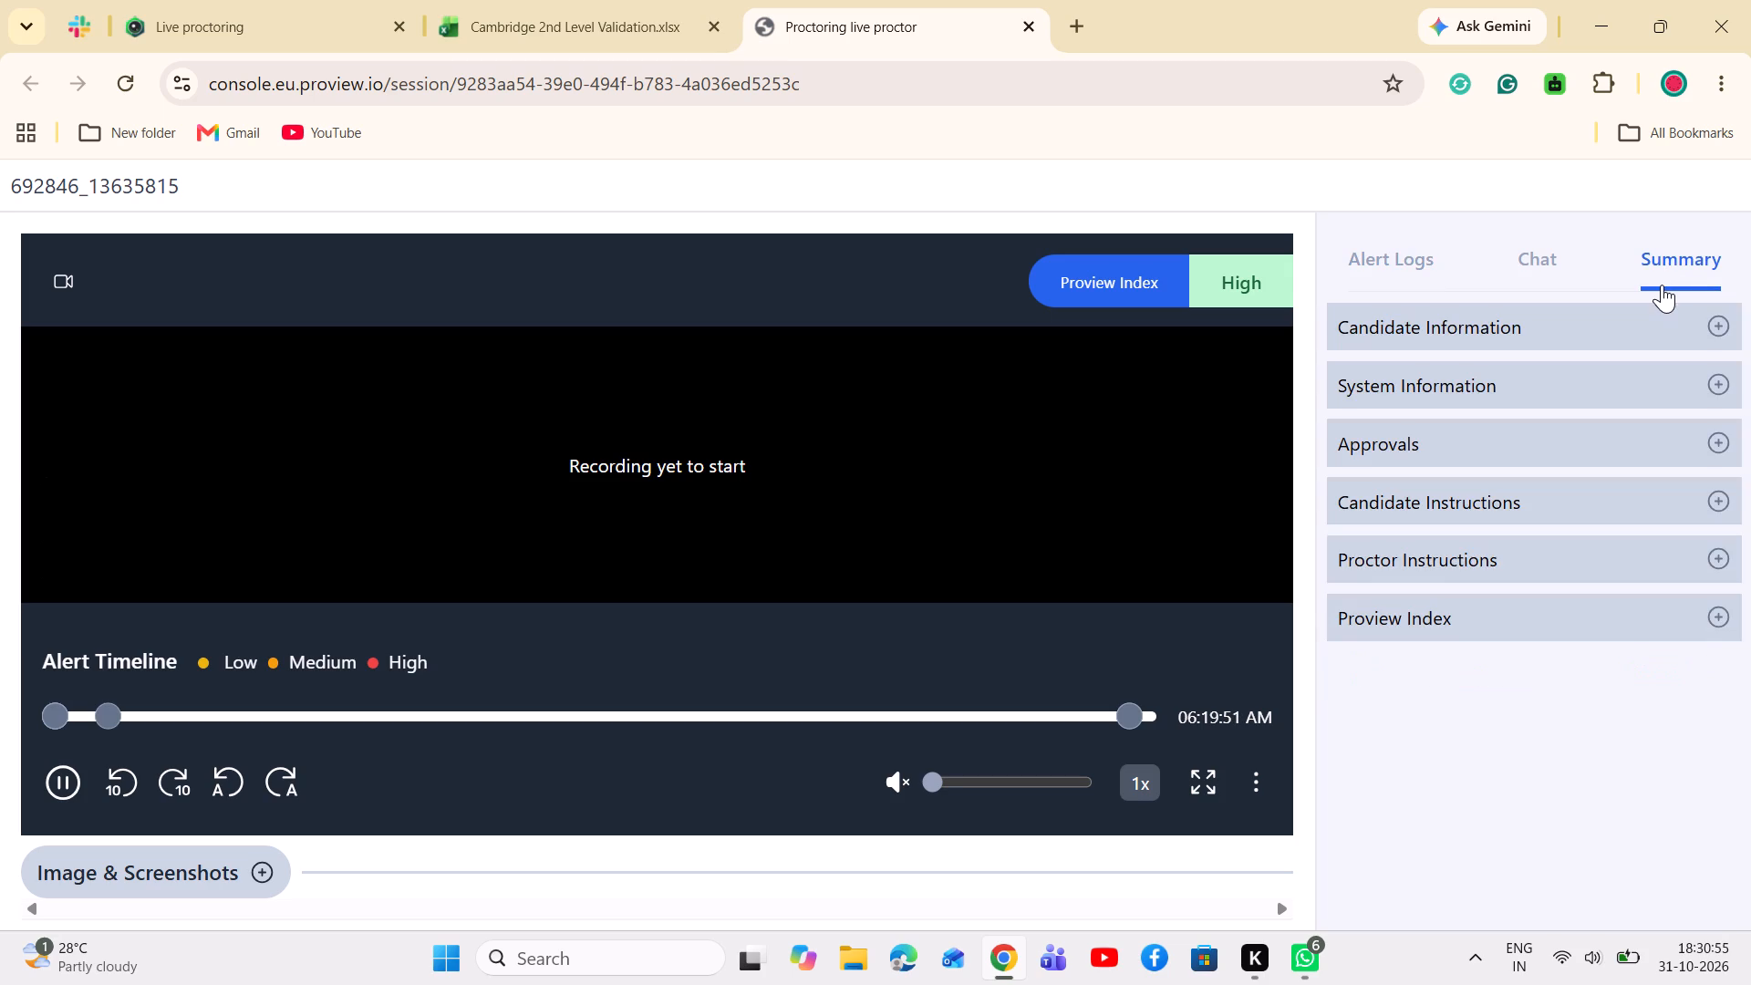
click(1484, 640)
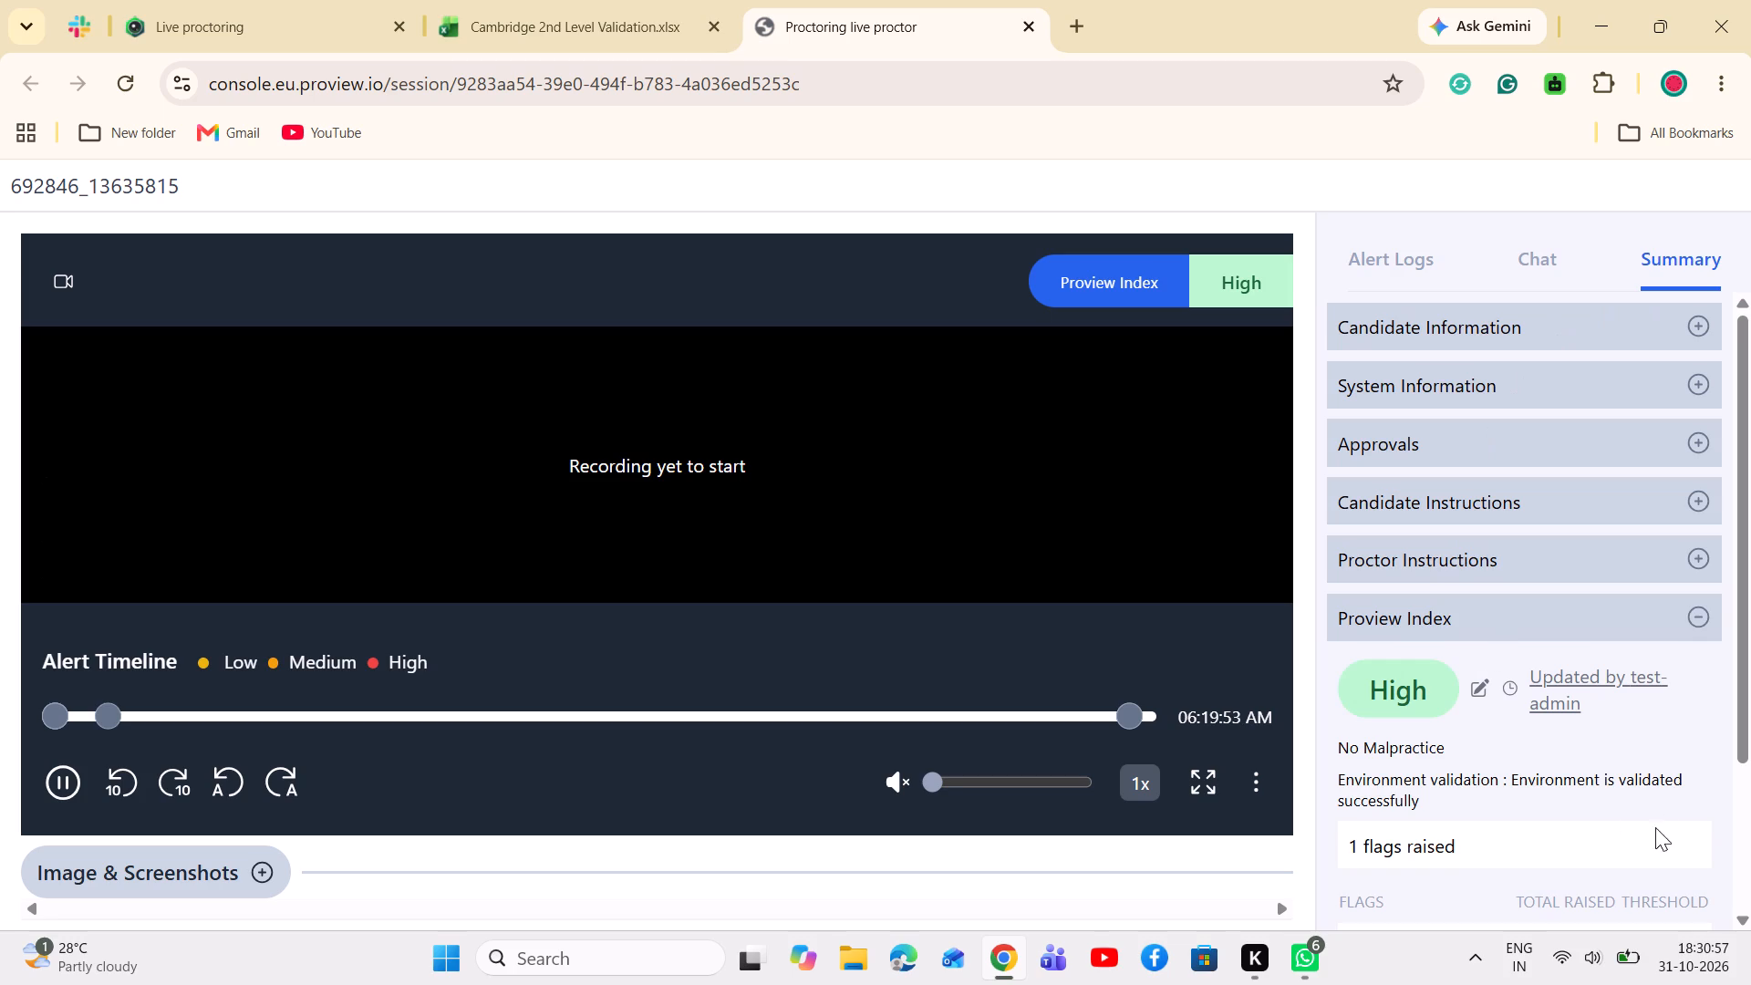
scroll(1639, 725, down, 1)
scroll(1522, 658, up, 1)
scroll(1474, 680, down, 2)
scroll(1474, 680, up, 2)
scroll(1473, 605, up, 3)
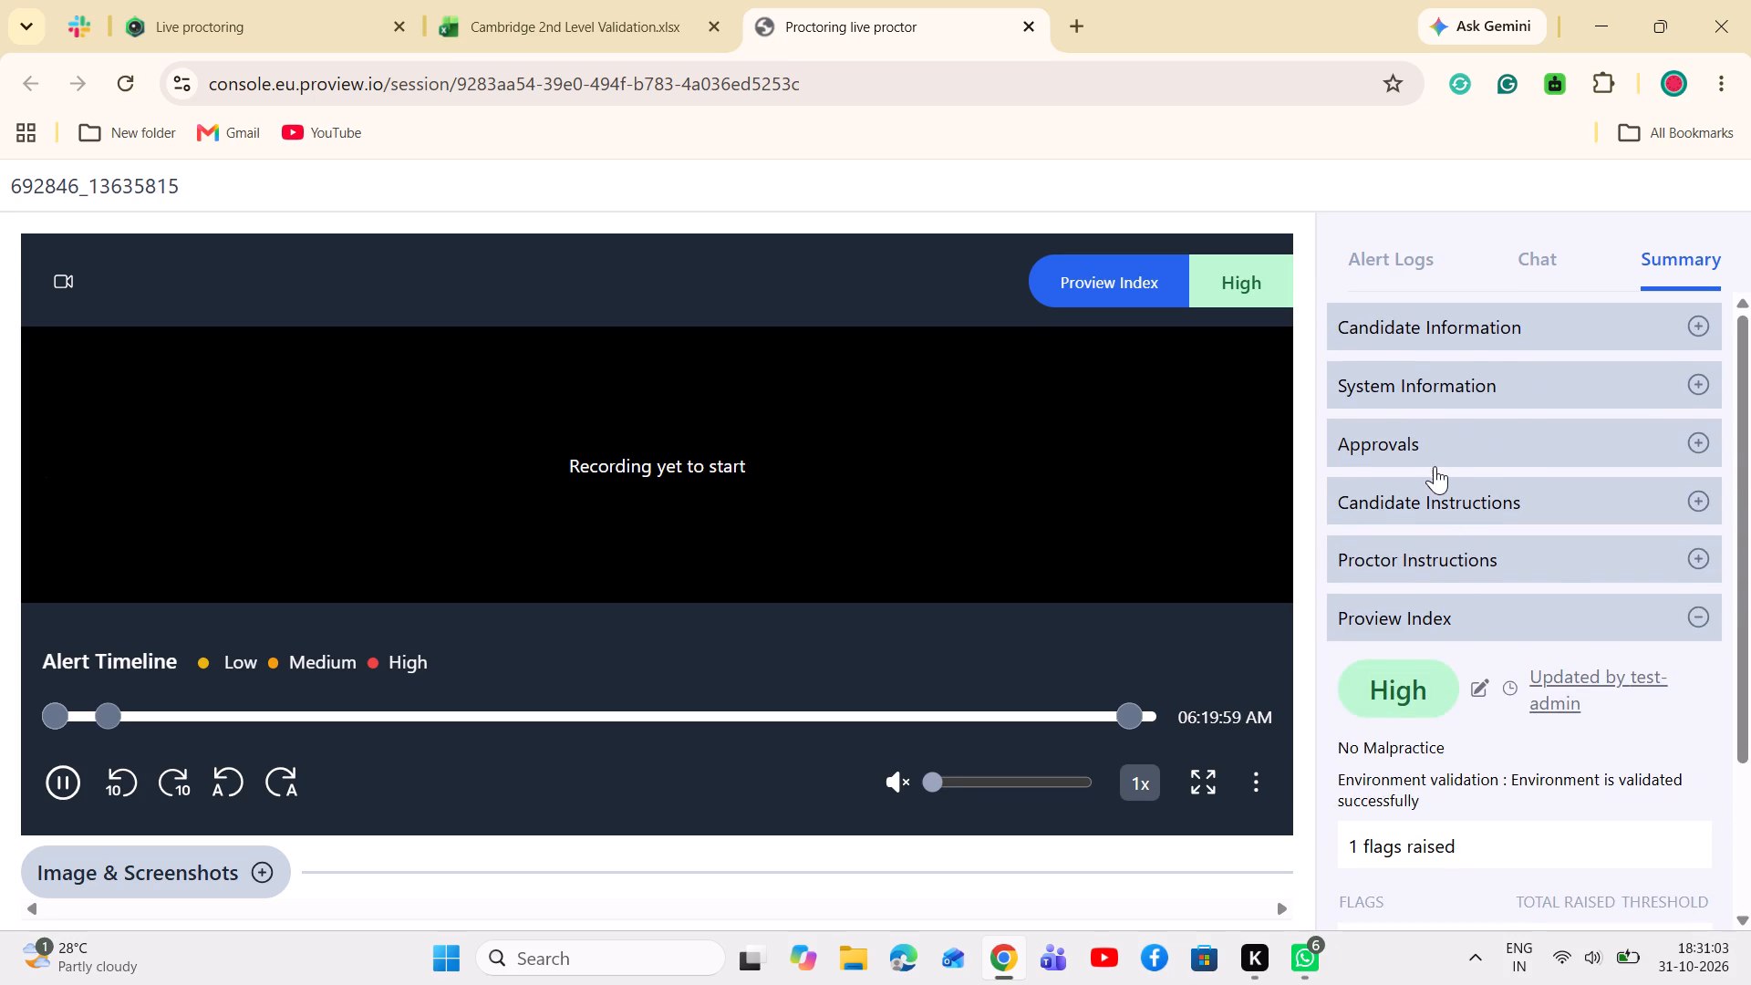
Open the first environment check video, dated 10/30/2026 7:28:16 AM, from the session's approvals.
click(1461, 442)
drag(1746, 495, 1744, 672)
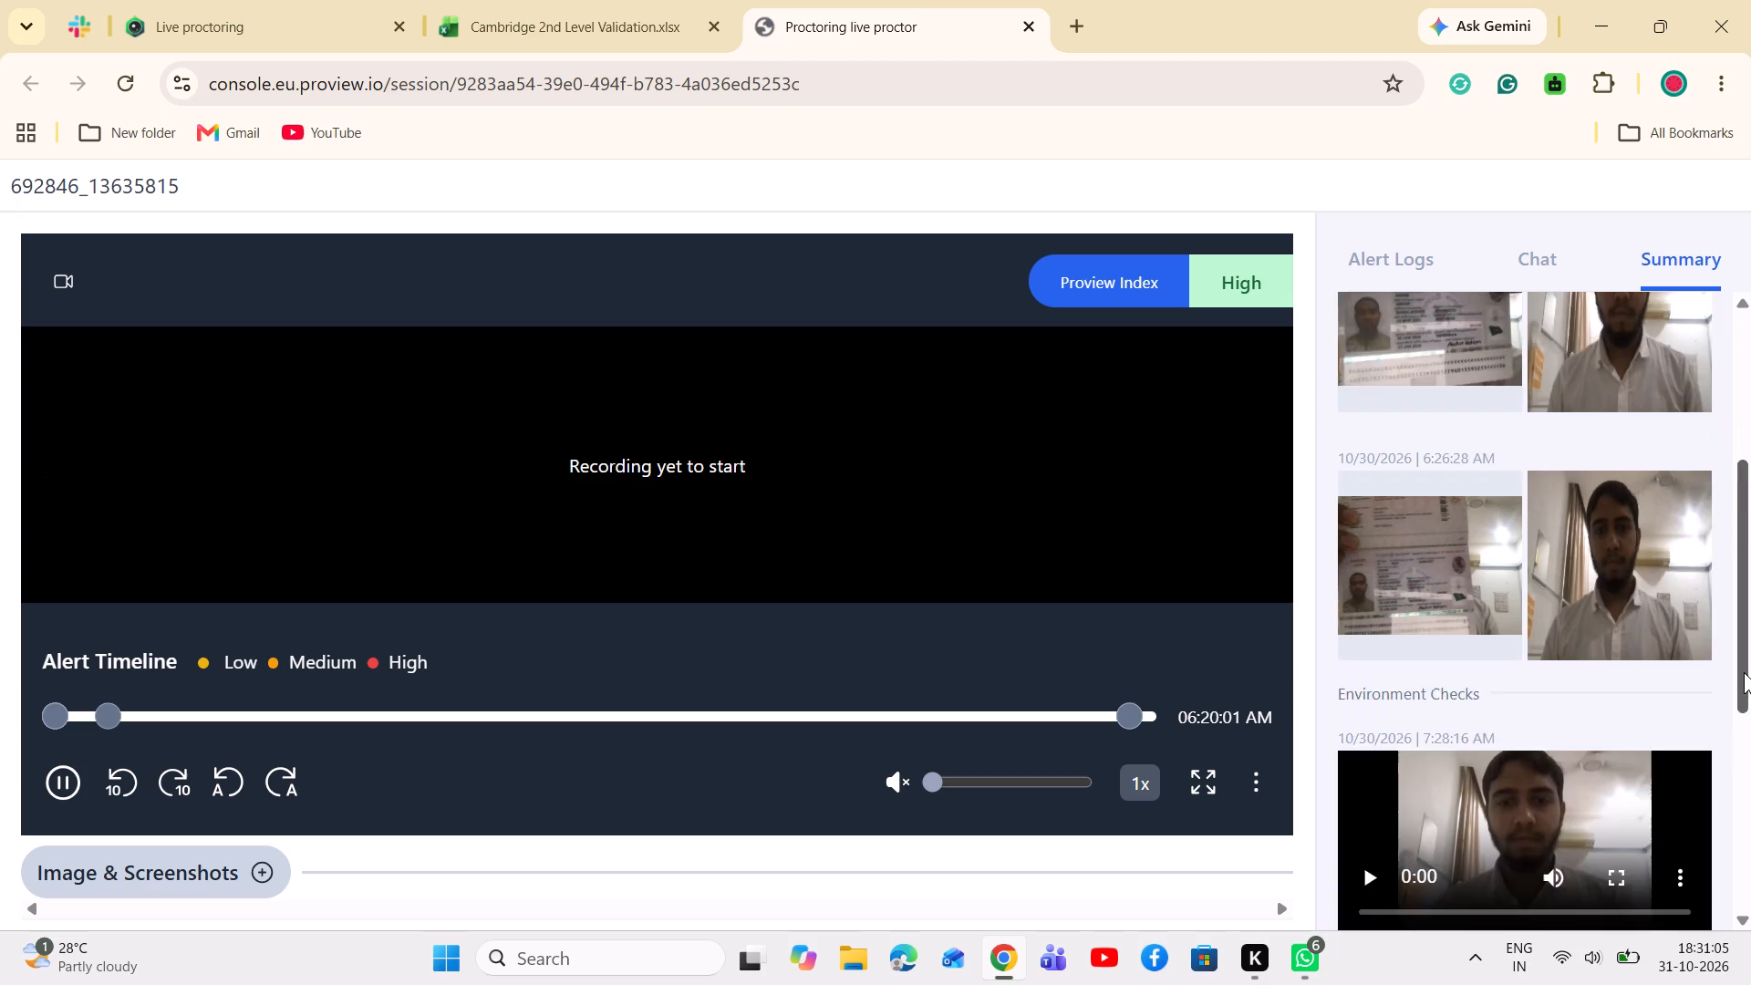
drag(1744, 672, 1741, 719)
click(1527, 607)
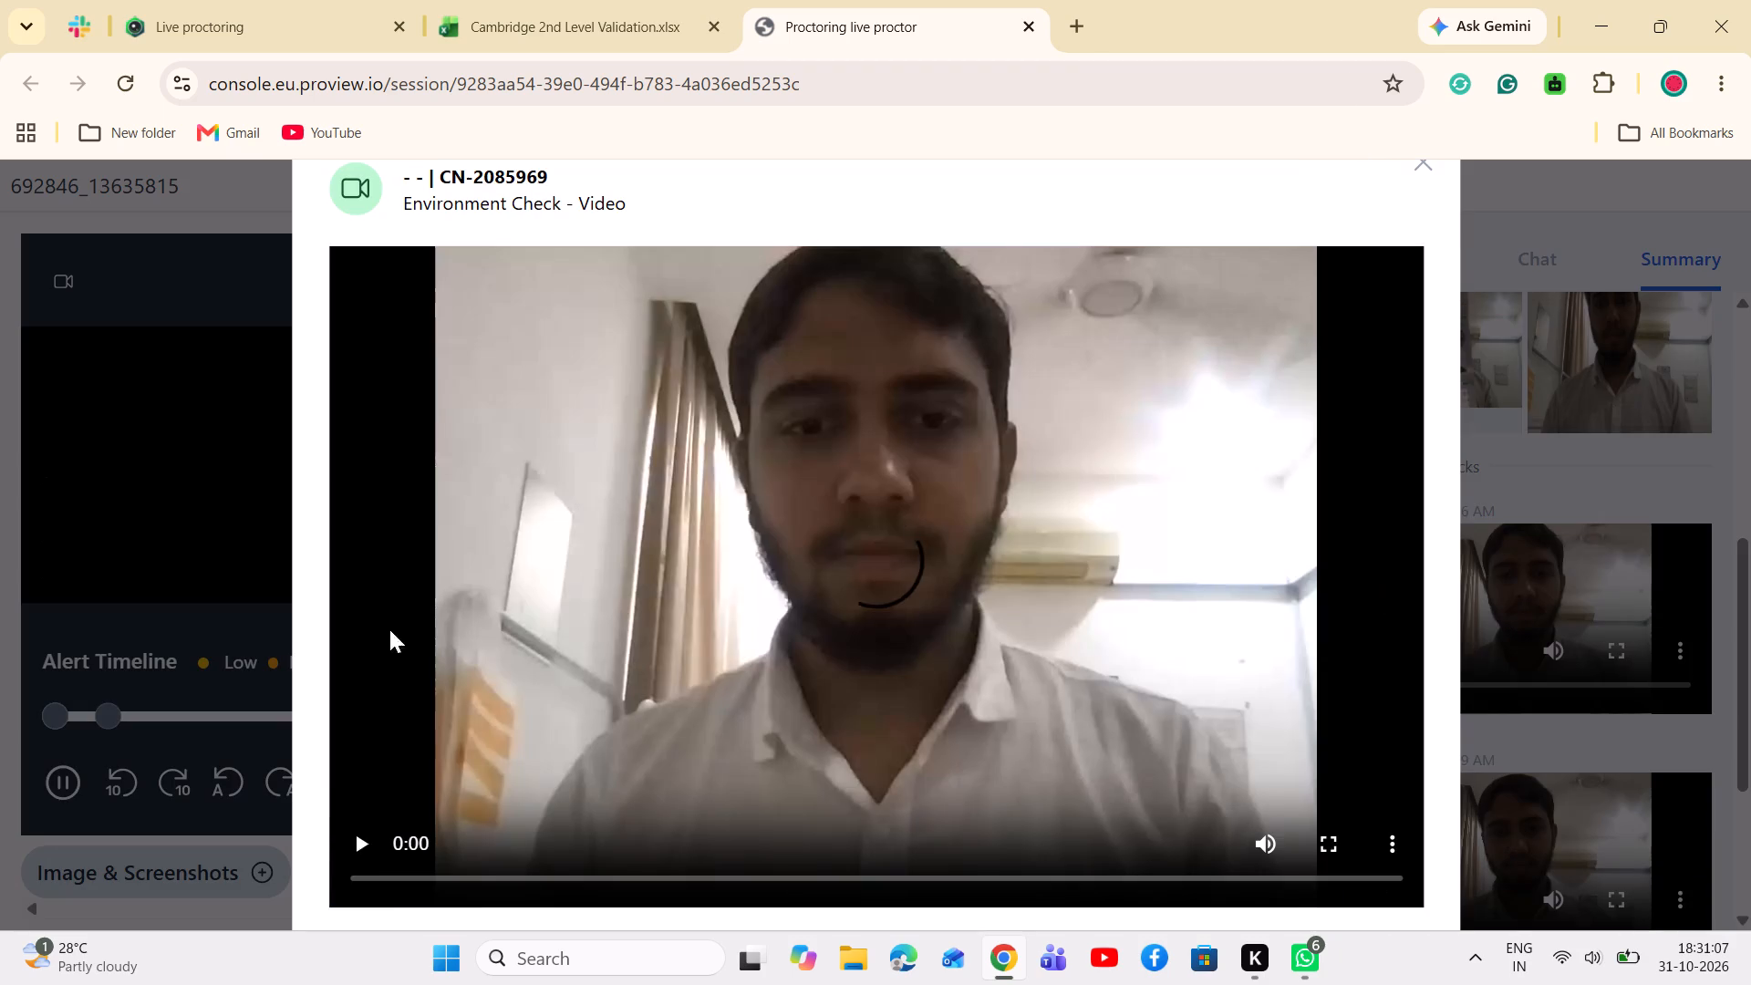
Play the environment check video muted, with the system volume lowered.
click(1275, 850)
click(1599, 960)
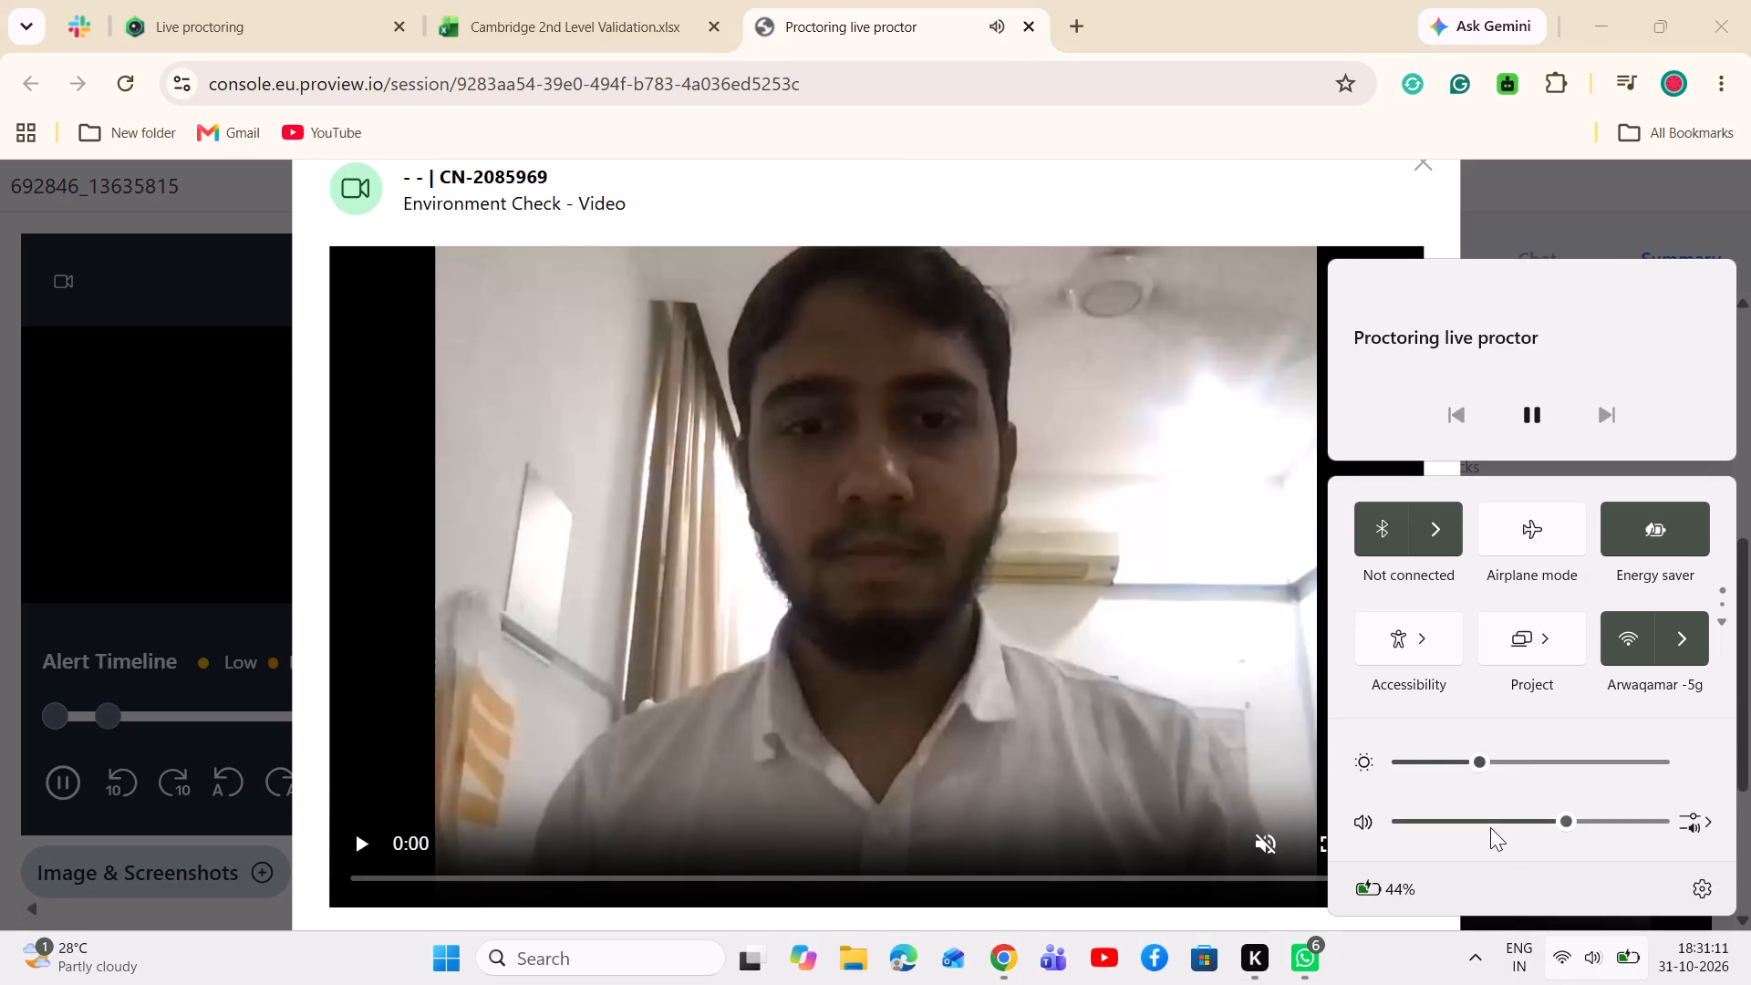
click(1490, 827)
click(1025, 607)
click(1025, 607)
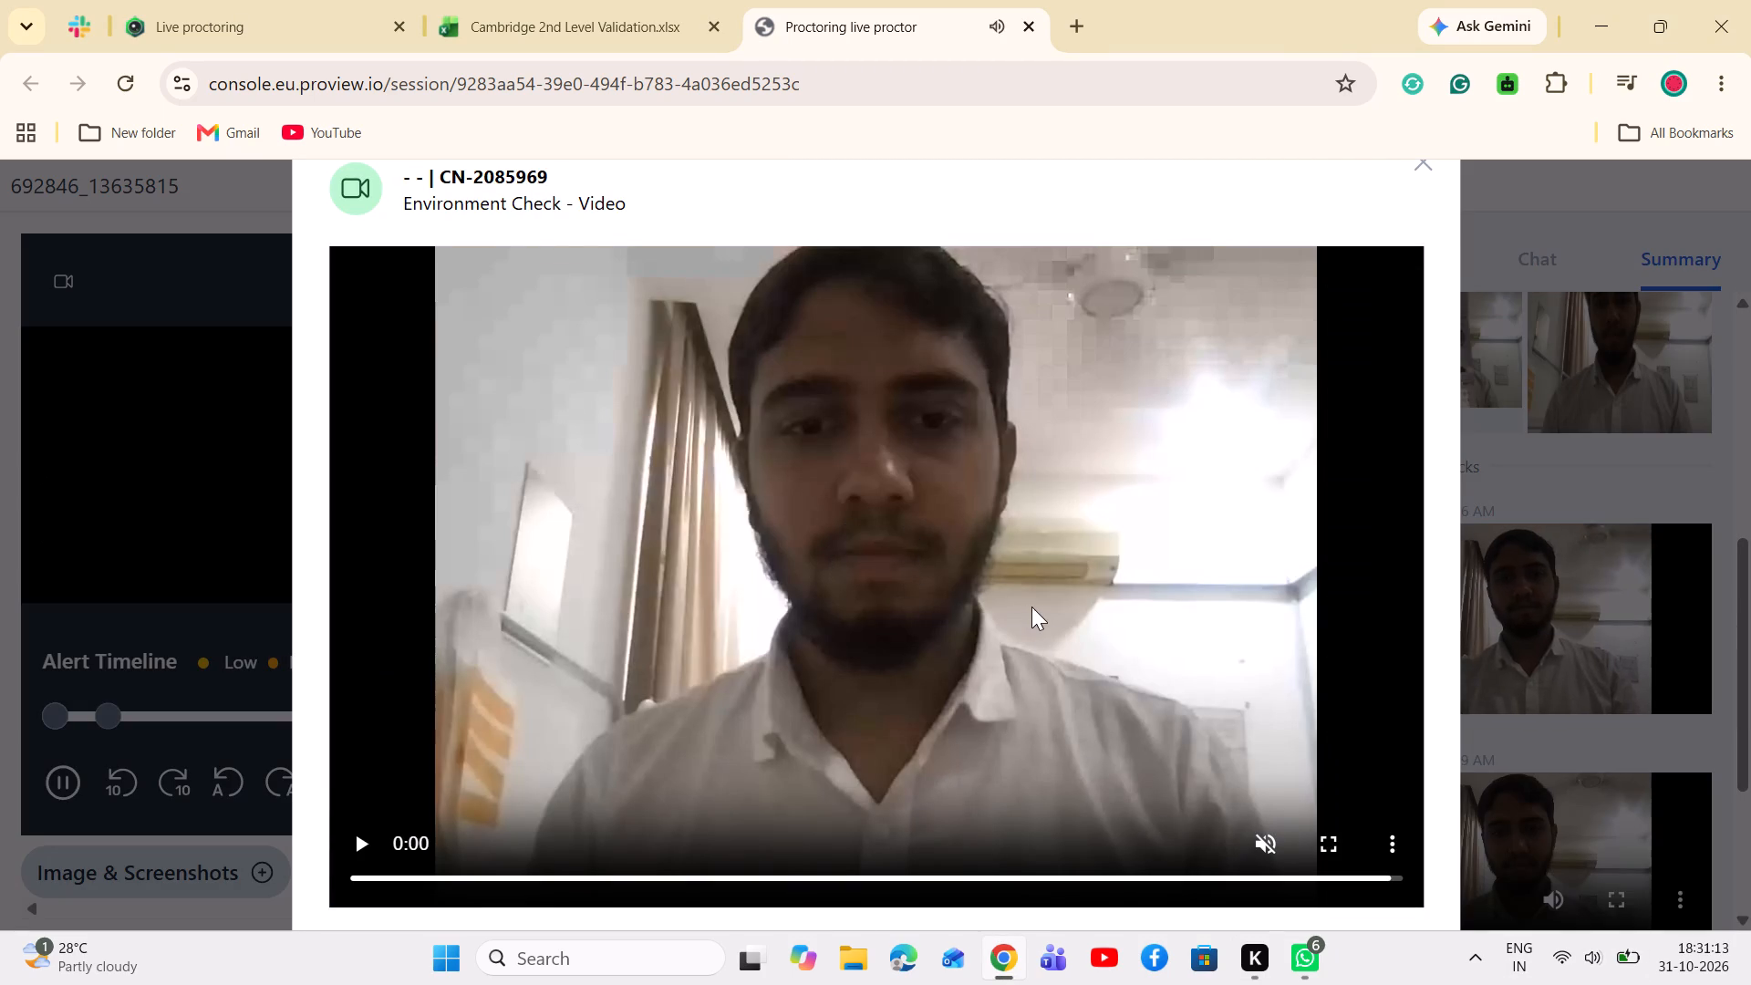
click(350, 844)
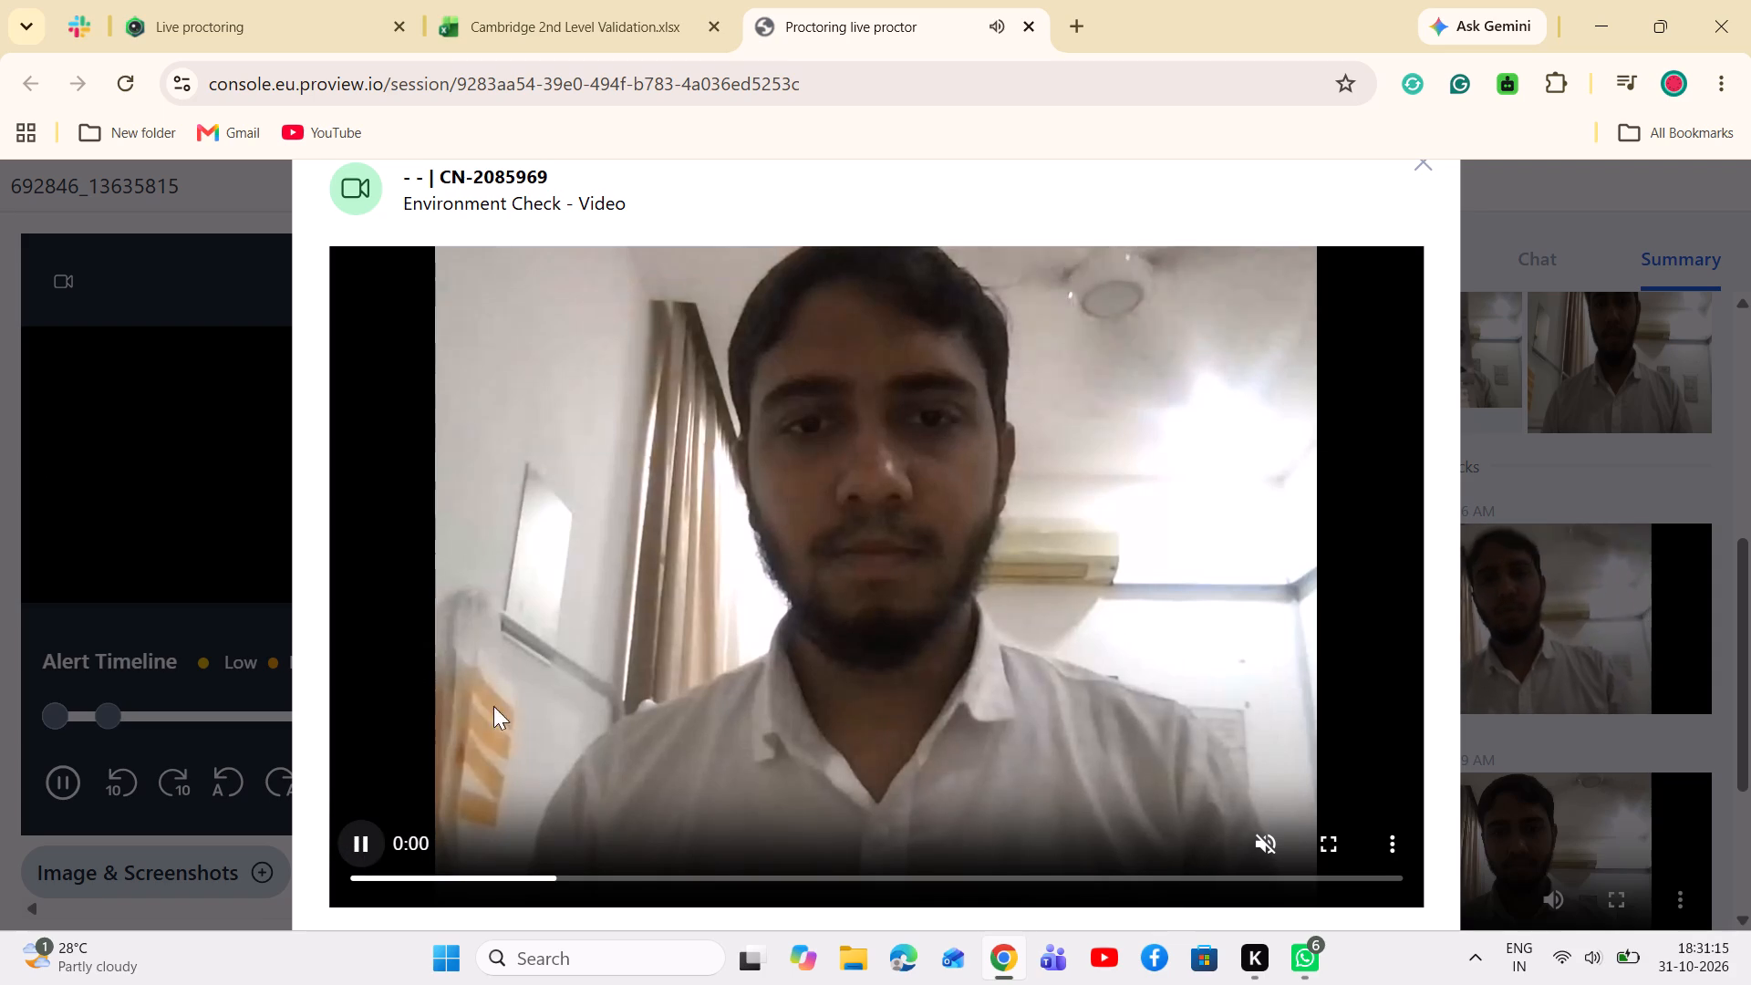
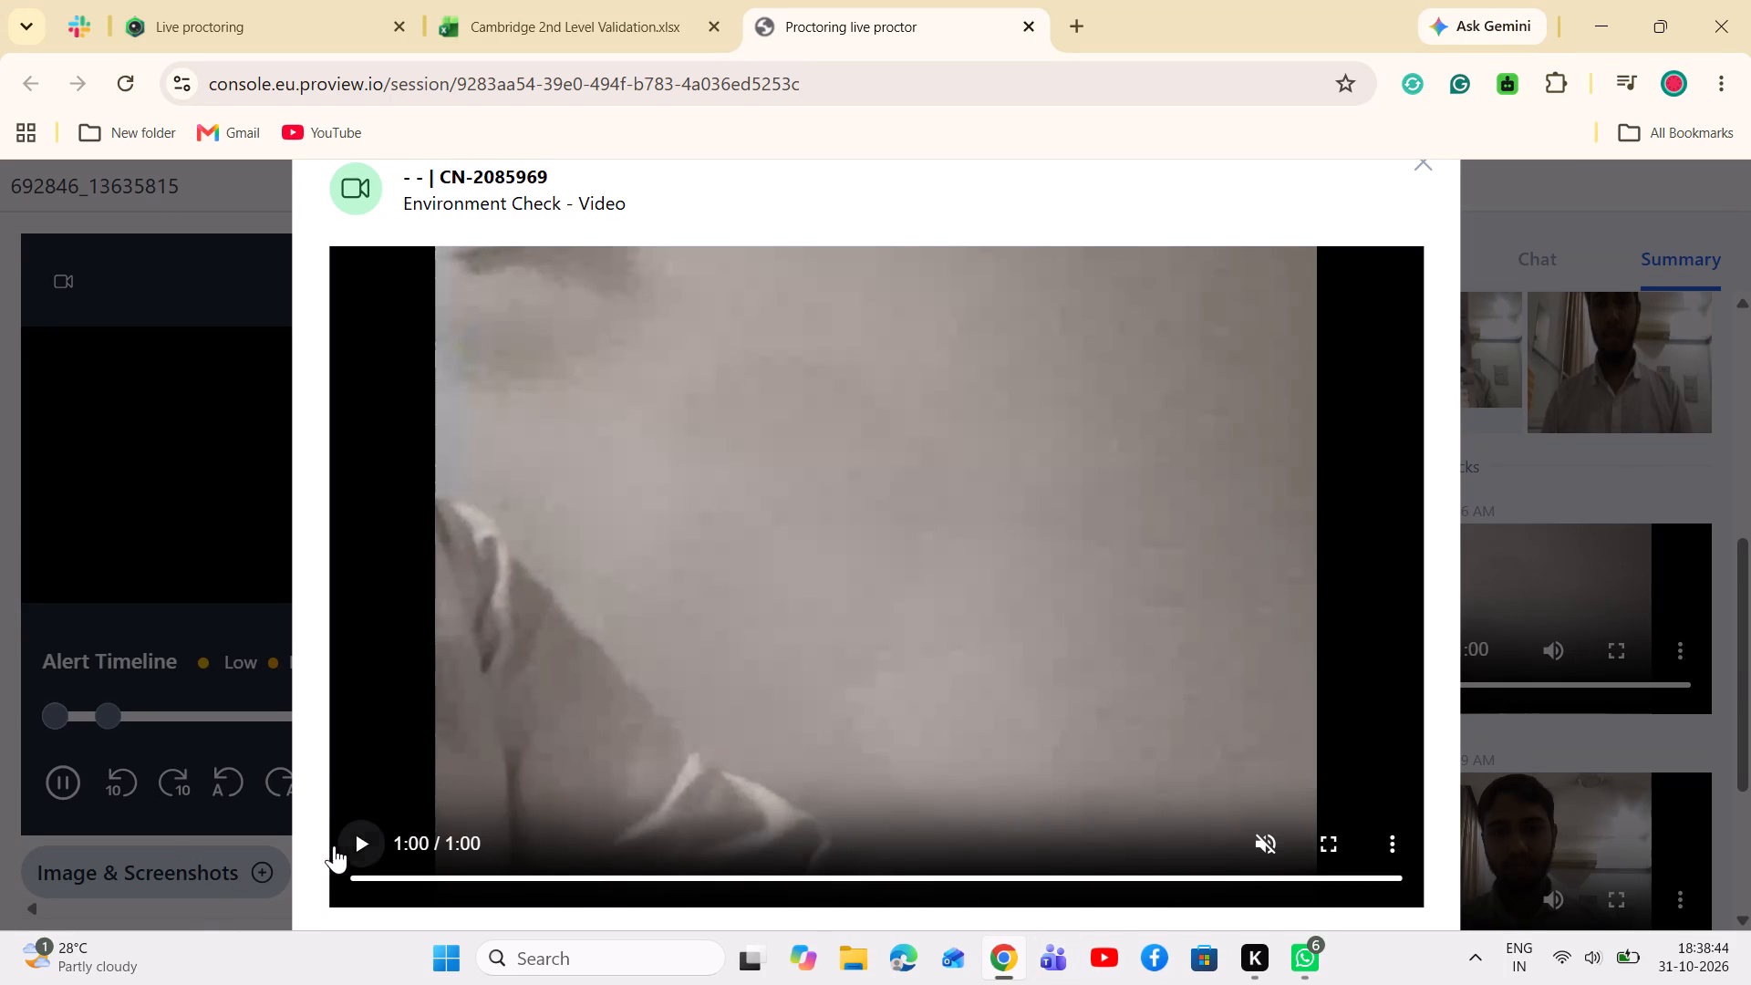
Replay the open environment check video with its sound on, and close it once watched.
click(362, 837)
click(1275, 848)
click(1433, 162)
Check the Proview Index section of the session summary and mark the session as reviewed.
scroll(1507, 591, down, 4)
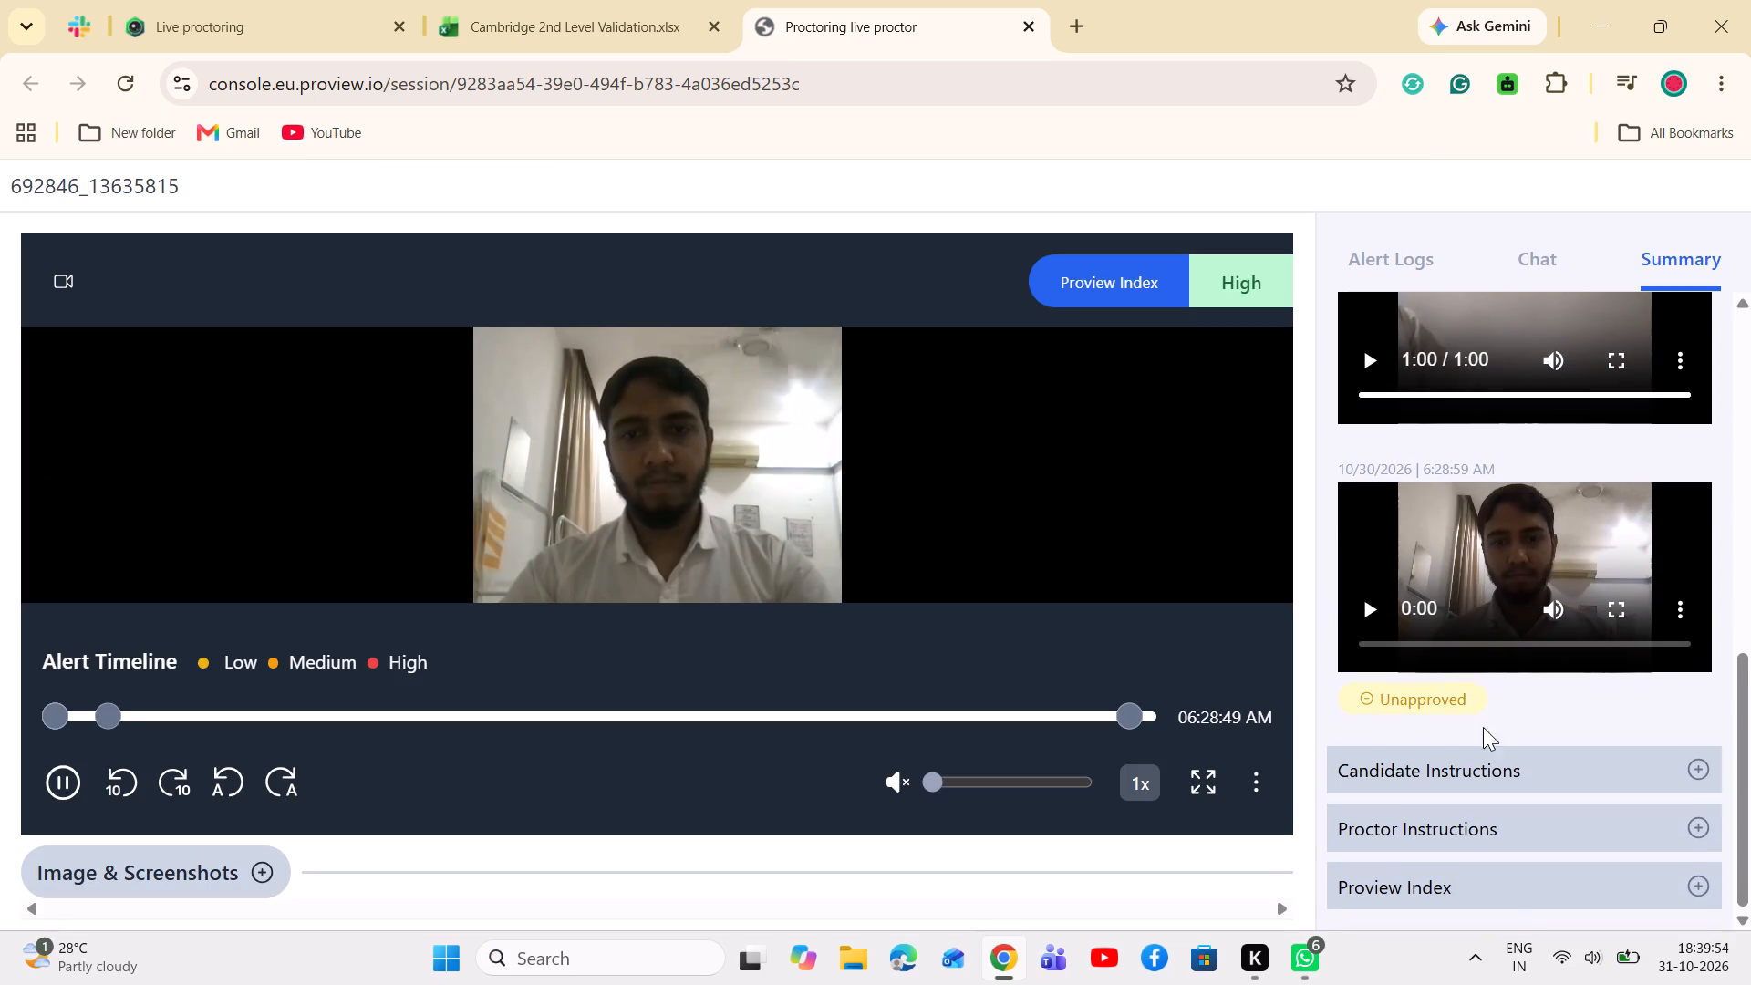
click(1485, 907)
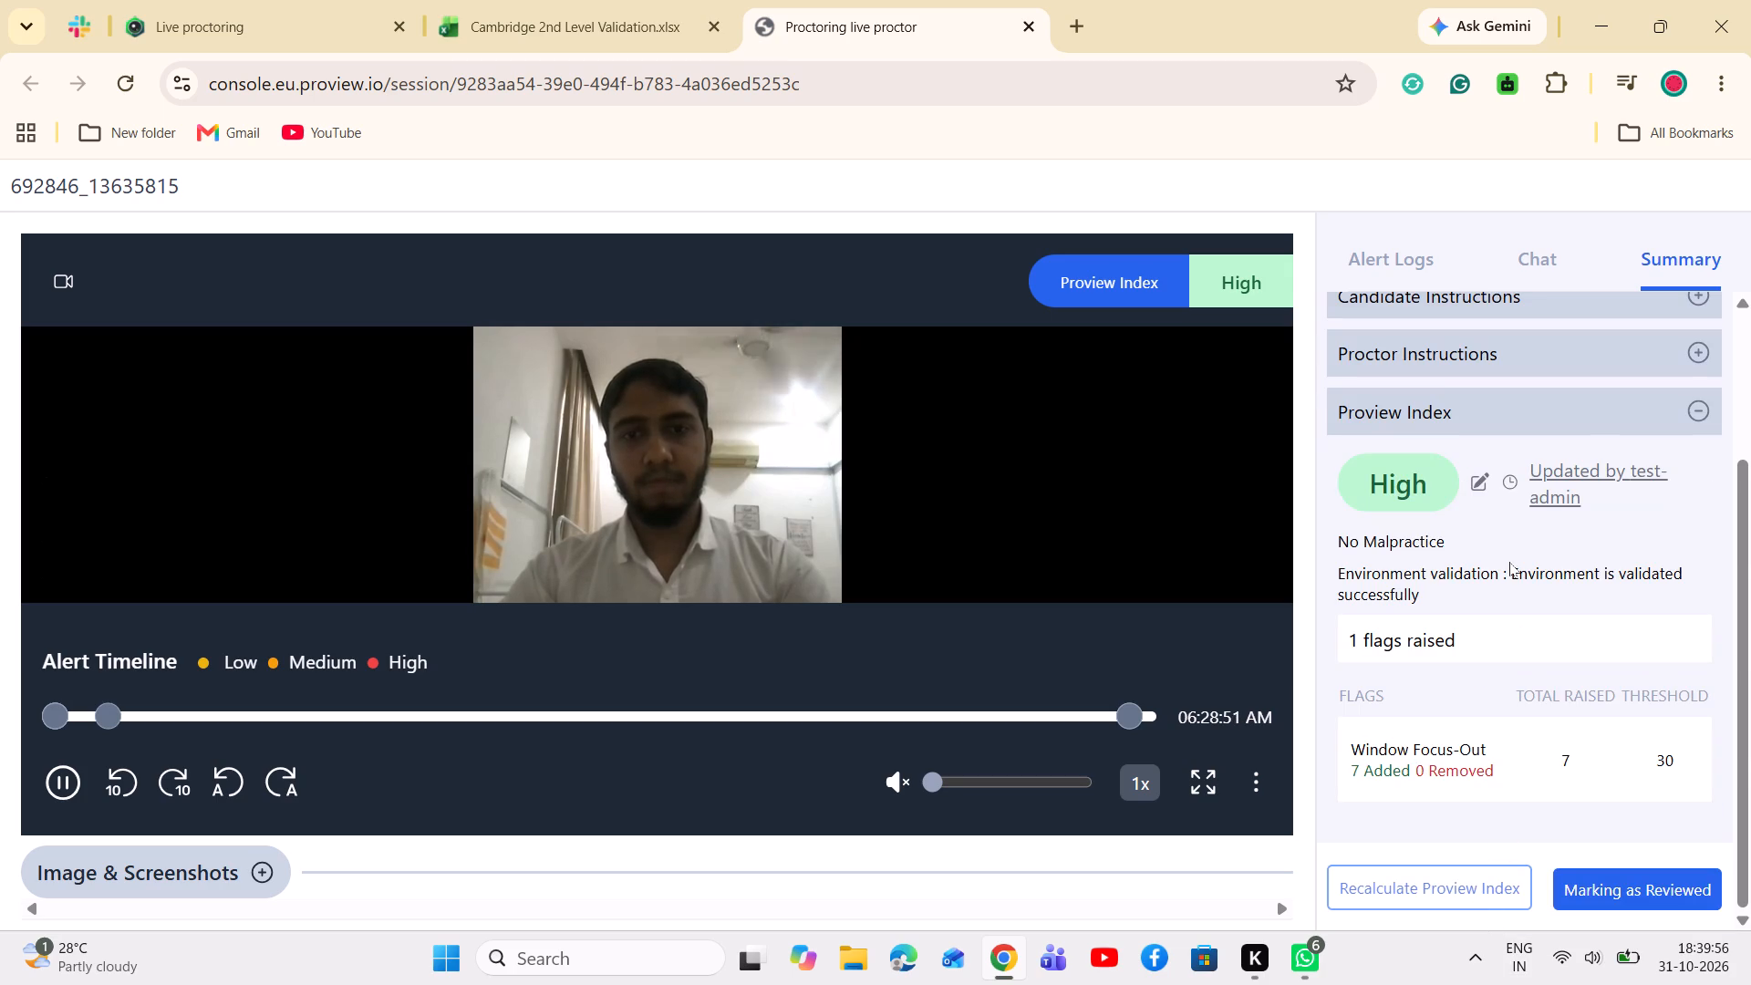
click(1660, 875)
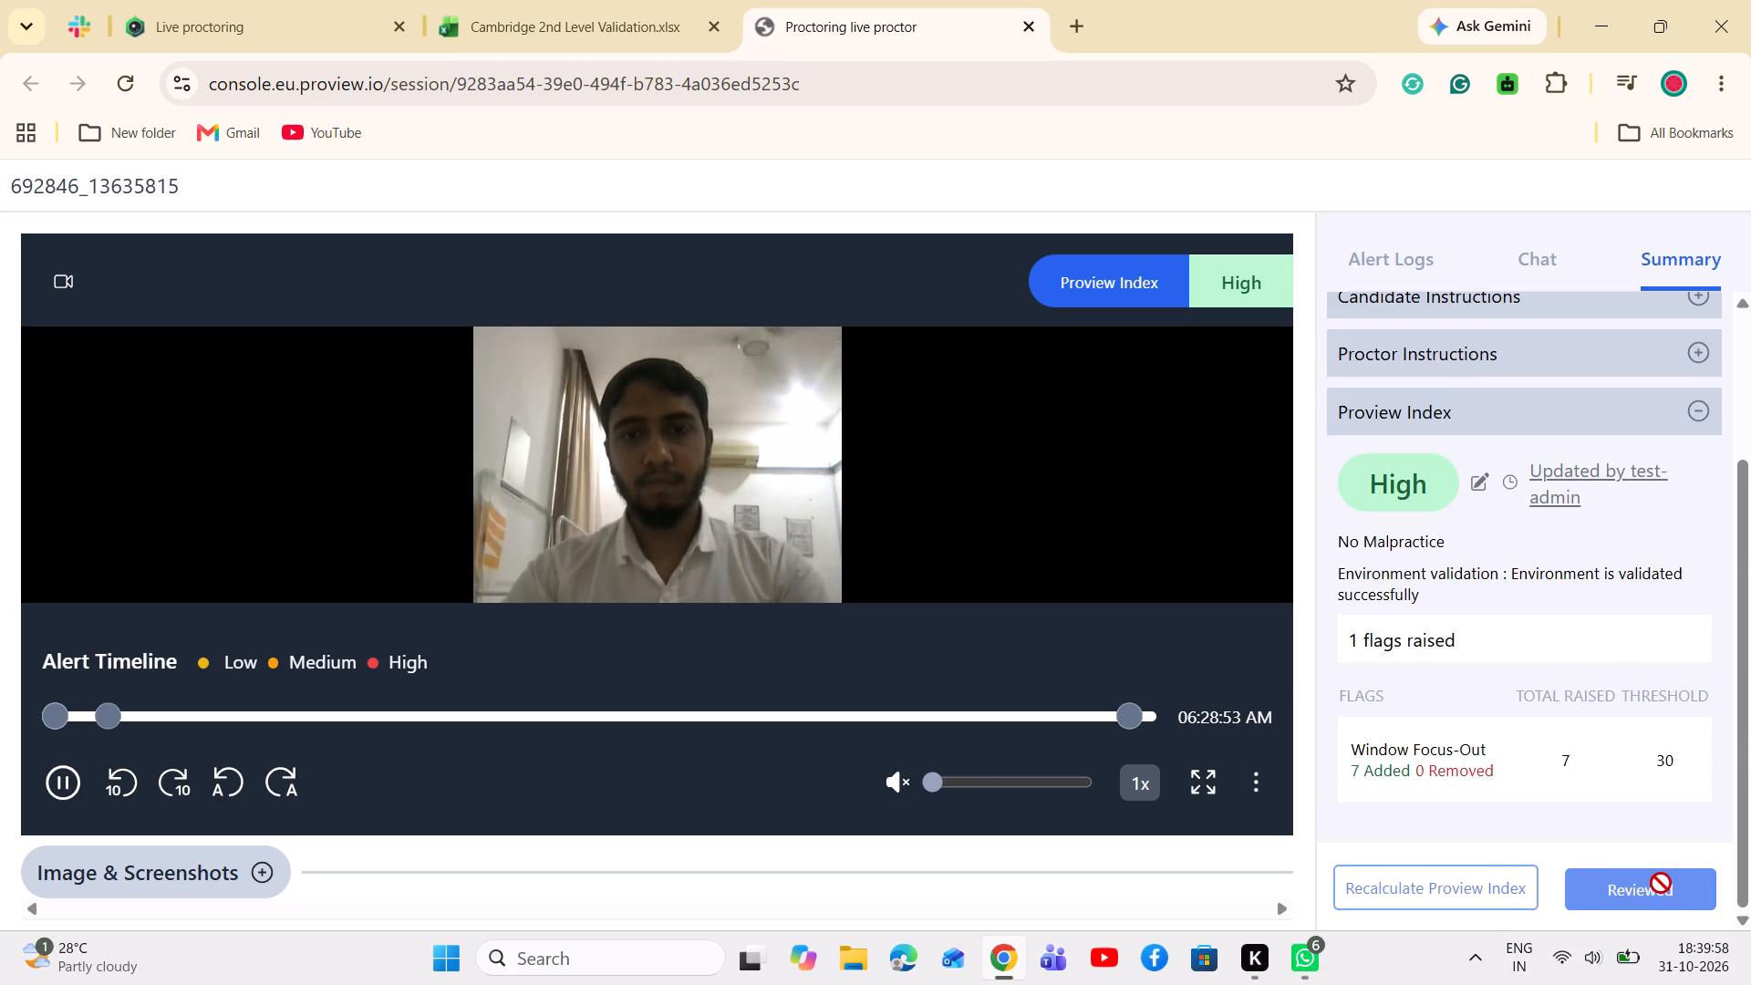
click(1661, 883)
In the Cambridge 2nd Level Validation sheet, copy row 641's Comments text into its New Comments cell.
click(505, 0)
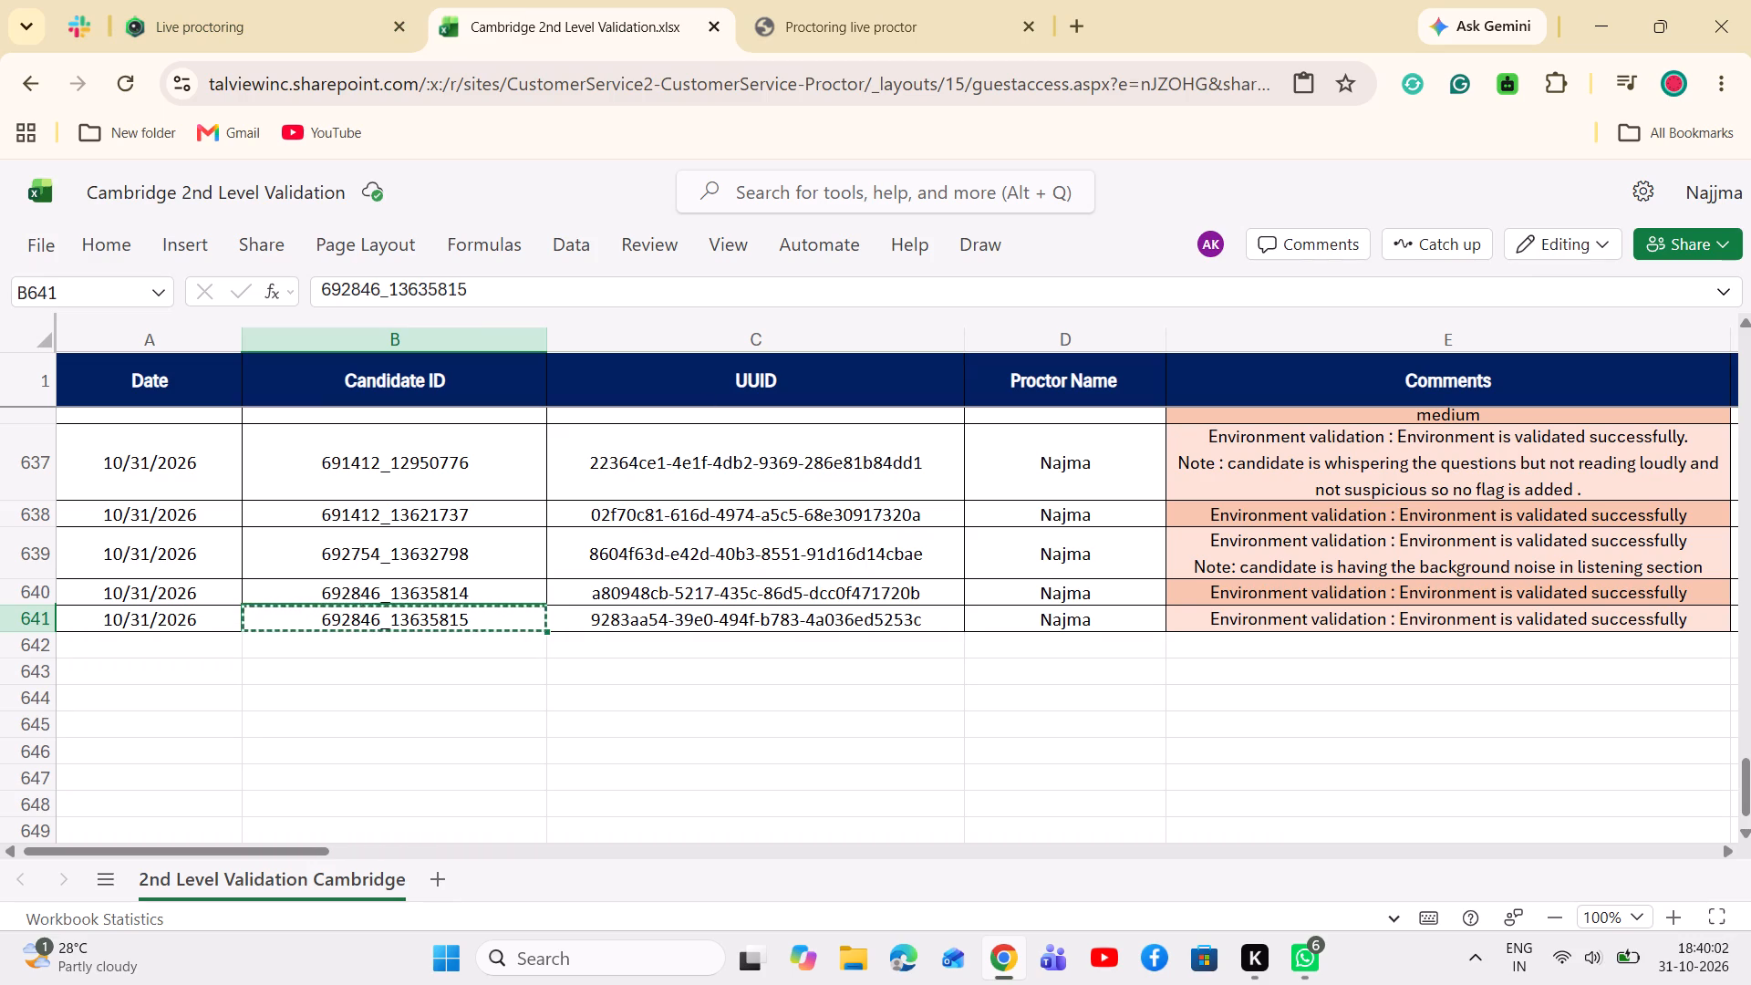
click(1072, 619)
key(Right)
key(Right)
key(Right)
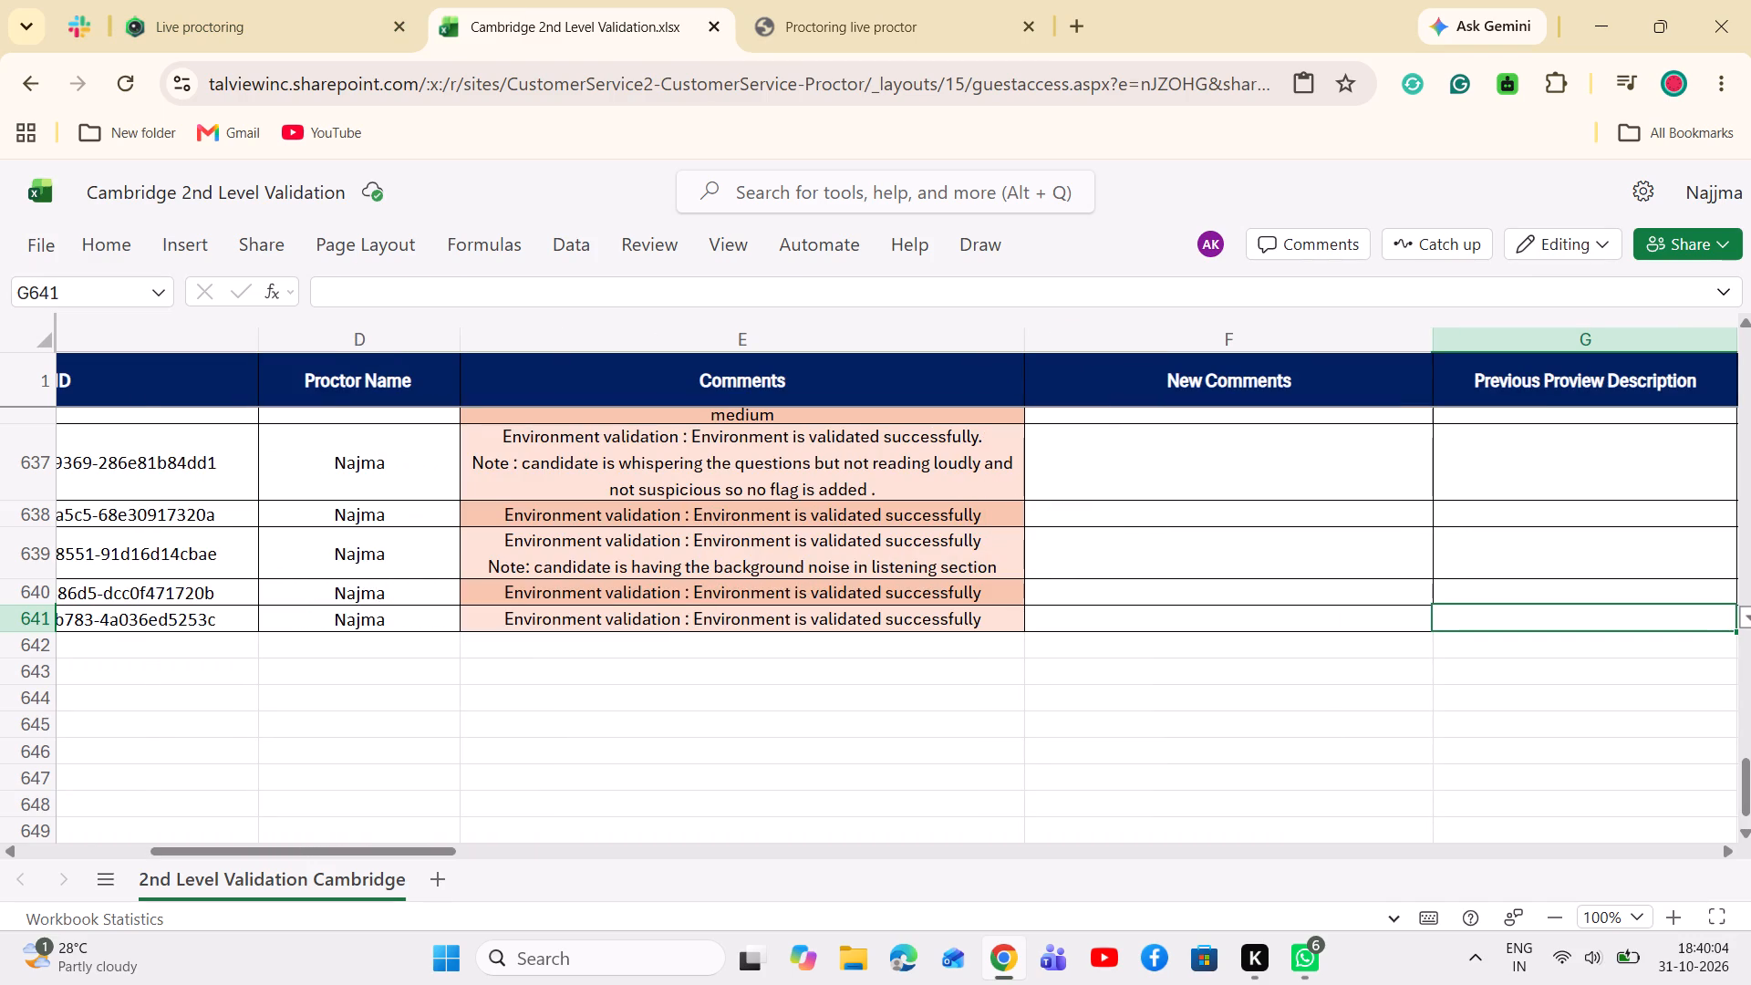
click(1238, 622)
click(977, 623)
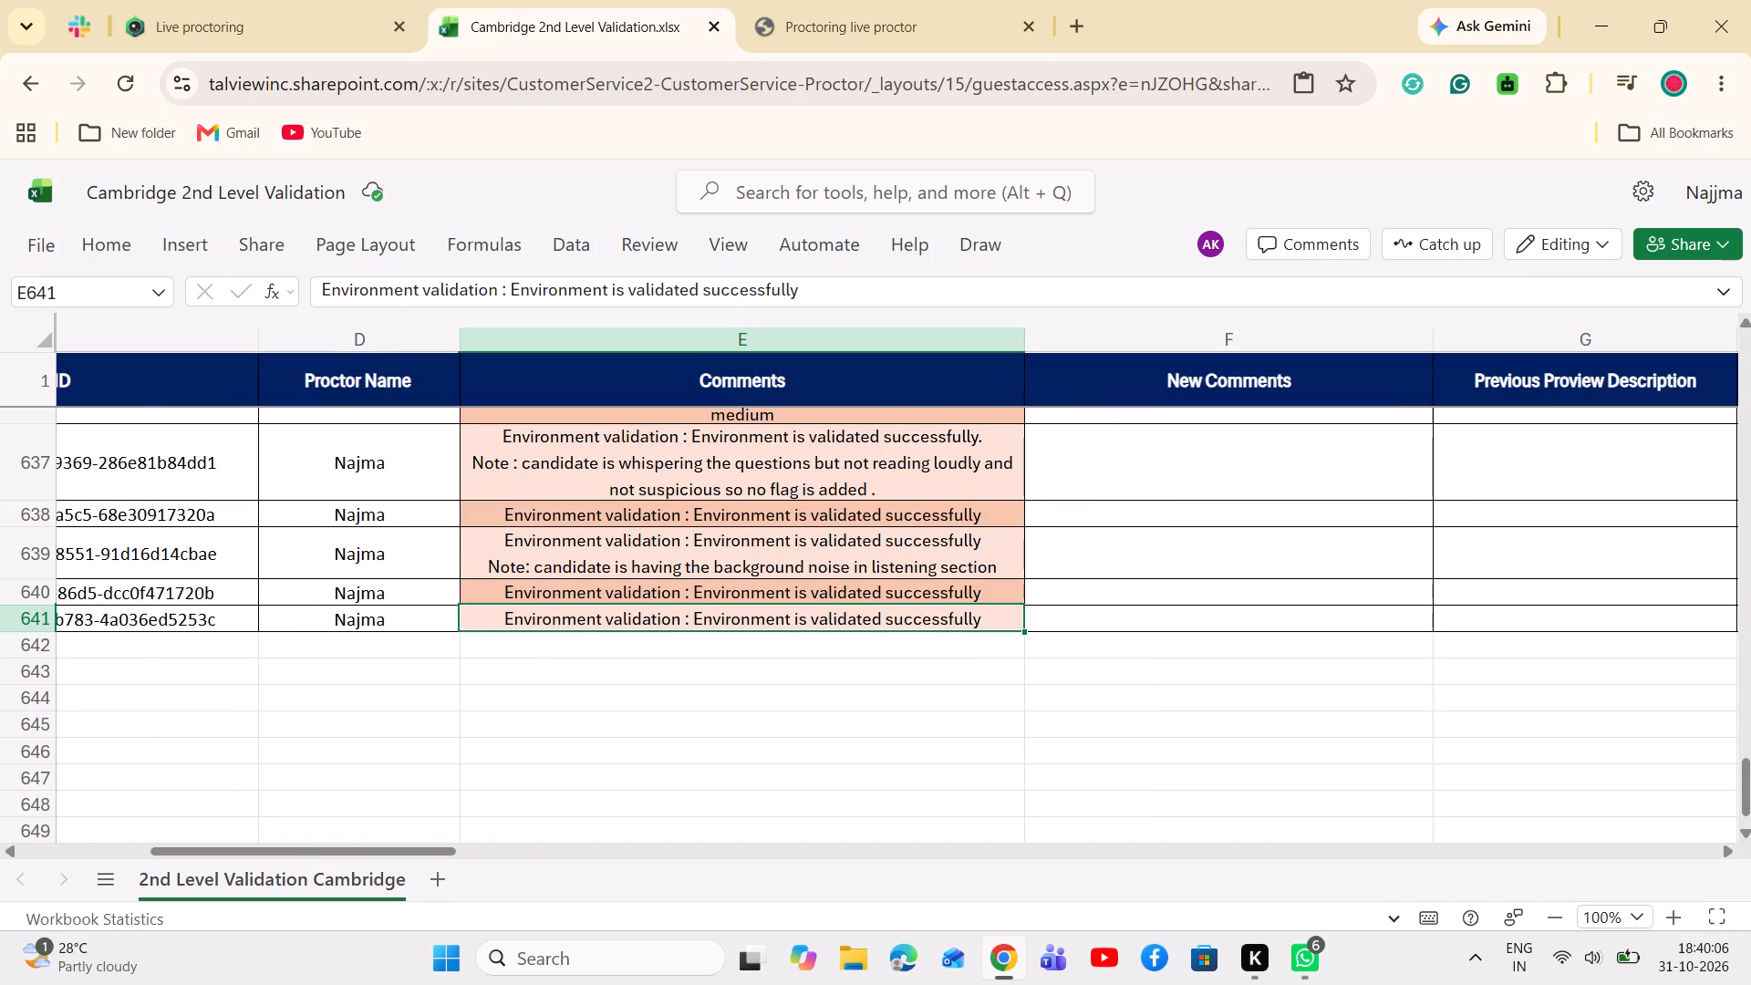
key(ctrl+c)
click(1156, 617)
key(ctrl+v)
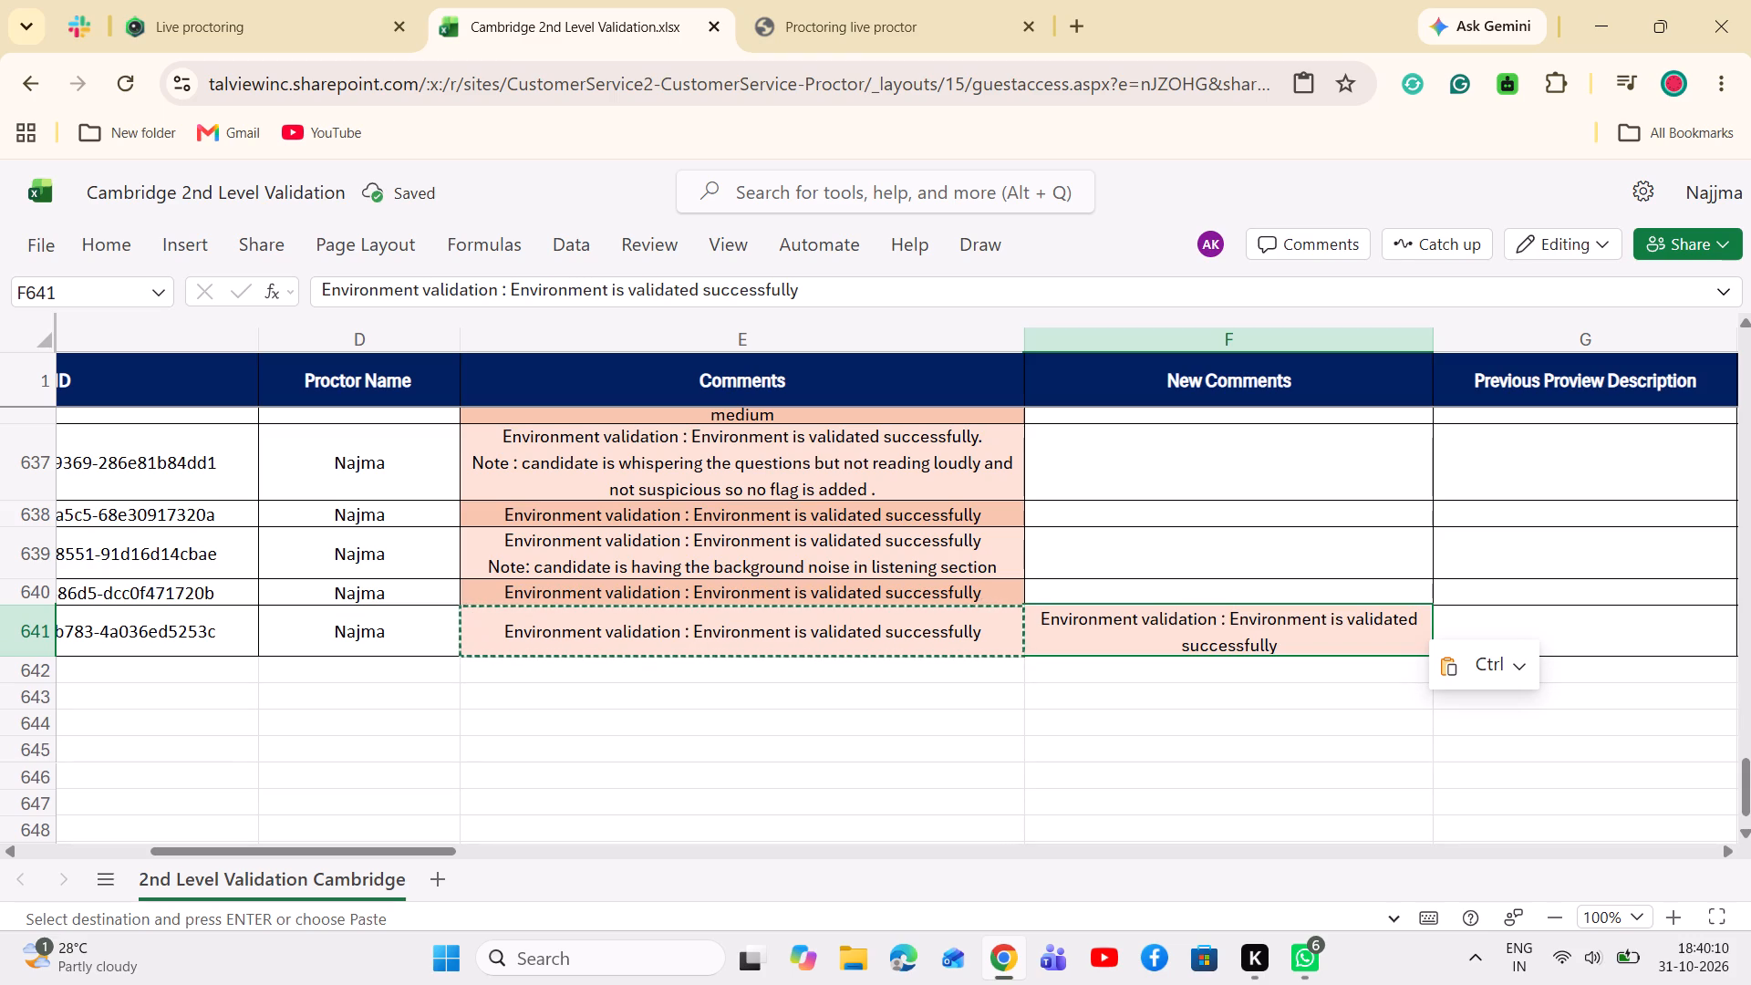
Examine how earlier rows fill in the Proview description, index rating and Marked as reviewed columns.
click(1576, 648)
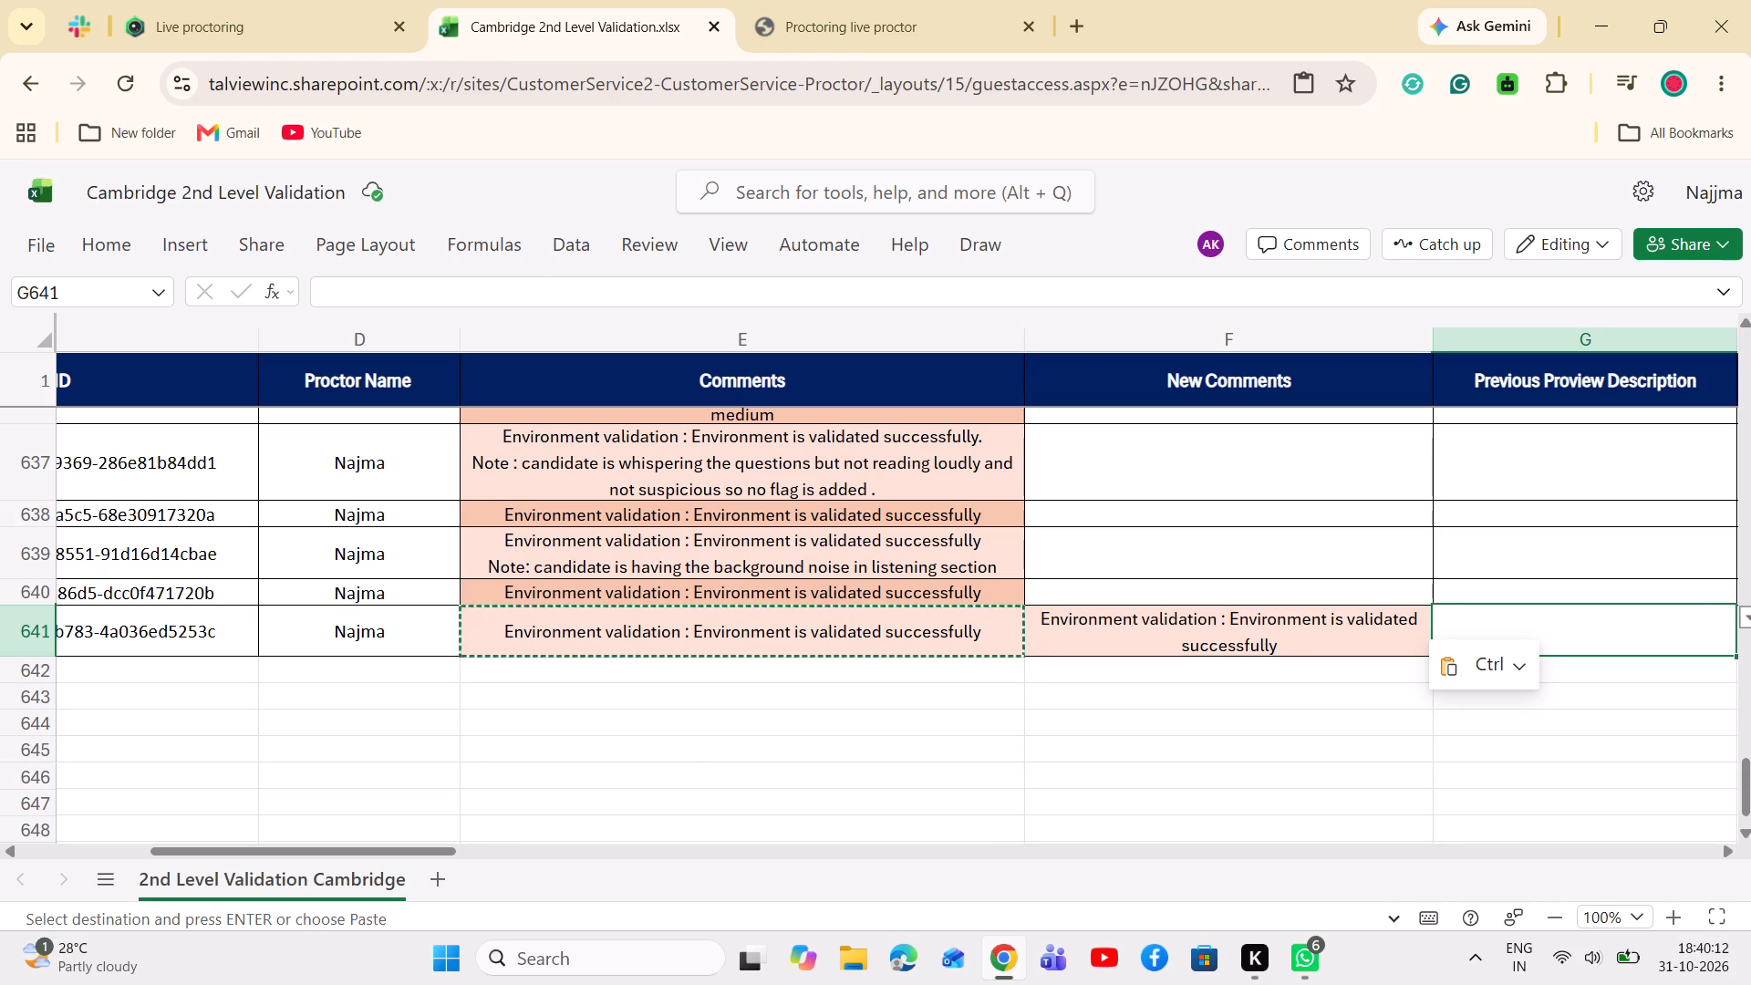
key(Right)
key(Right)
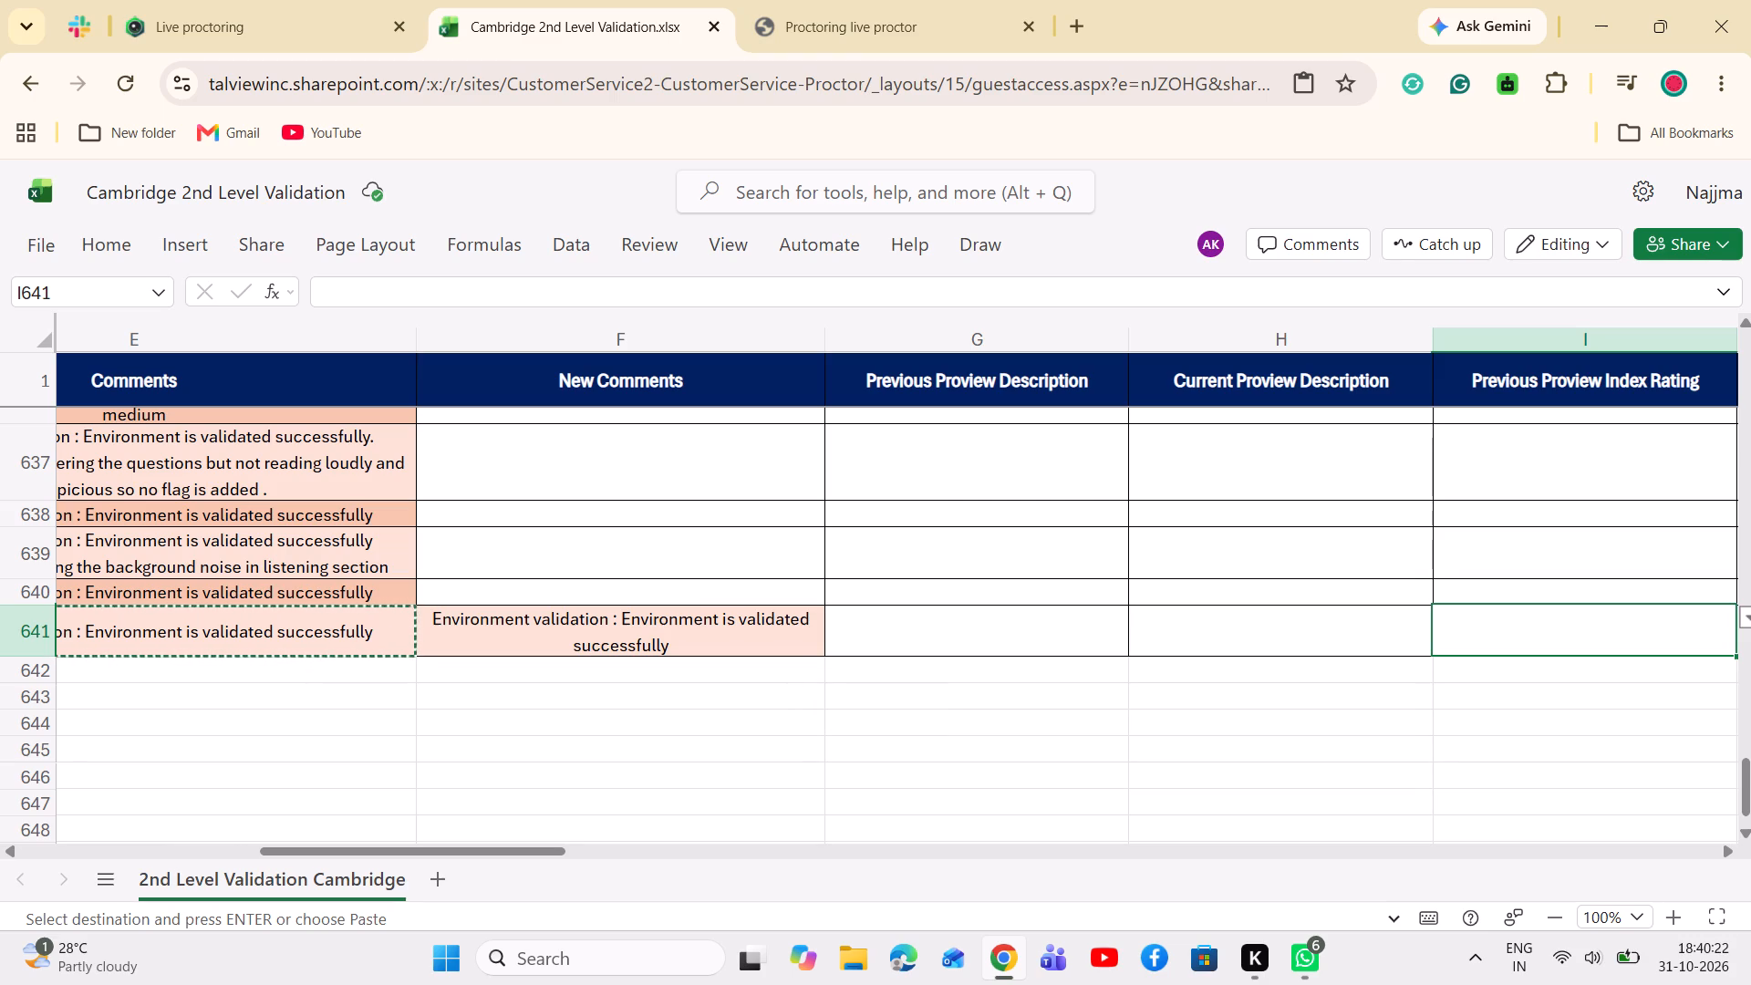
key(Right)
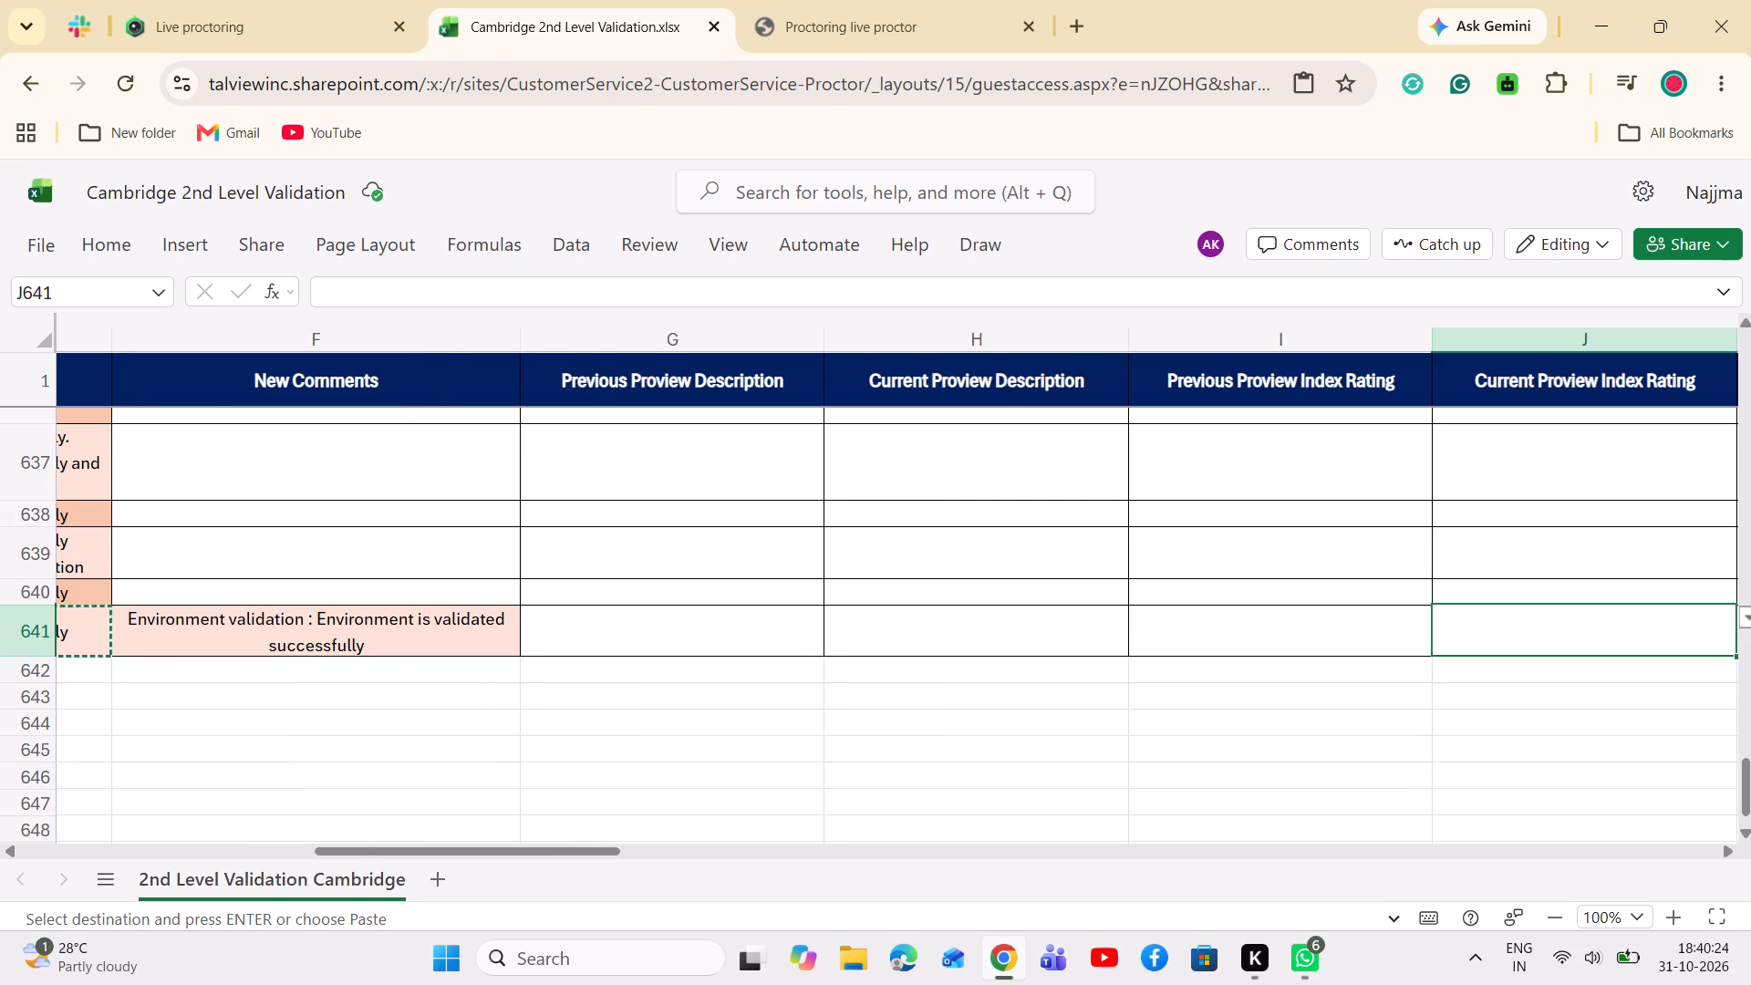
key(Right)
scroll(1015, 569, up, 9)
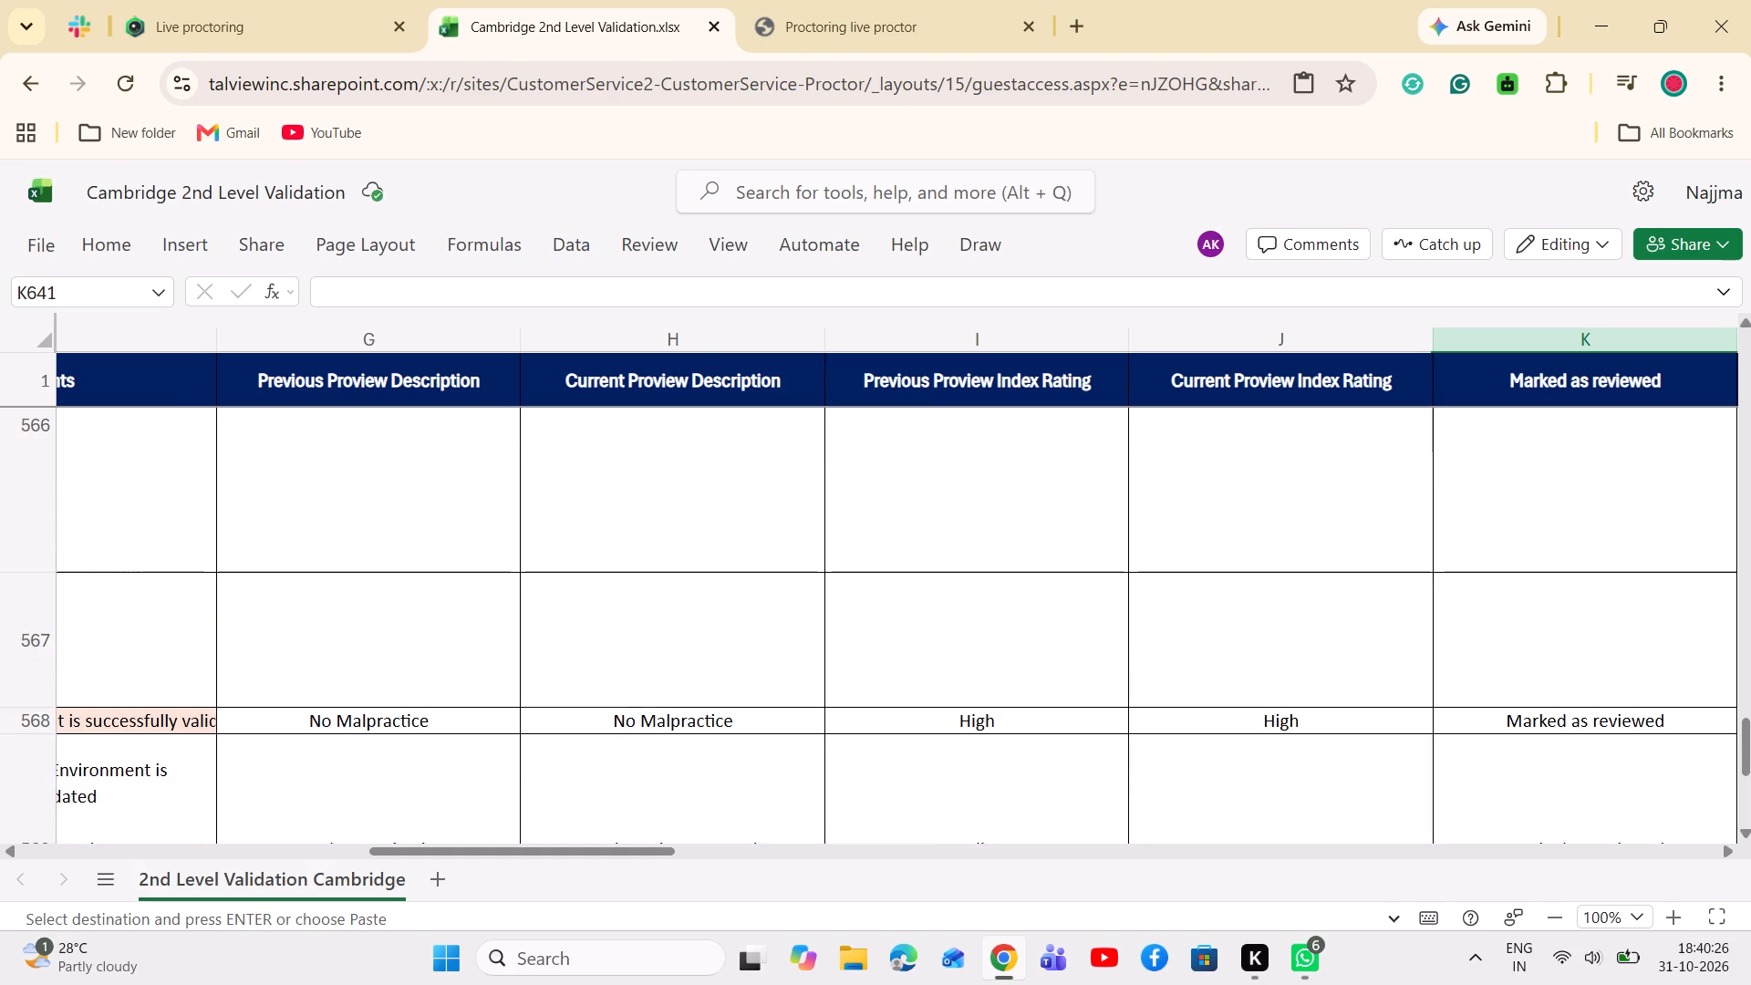
drag(624, 850, 400, 845)
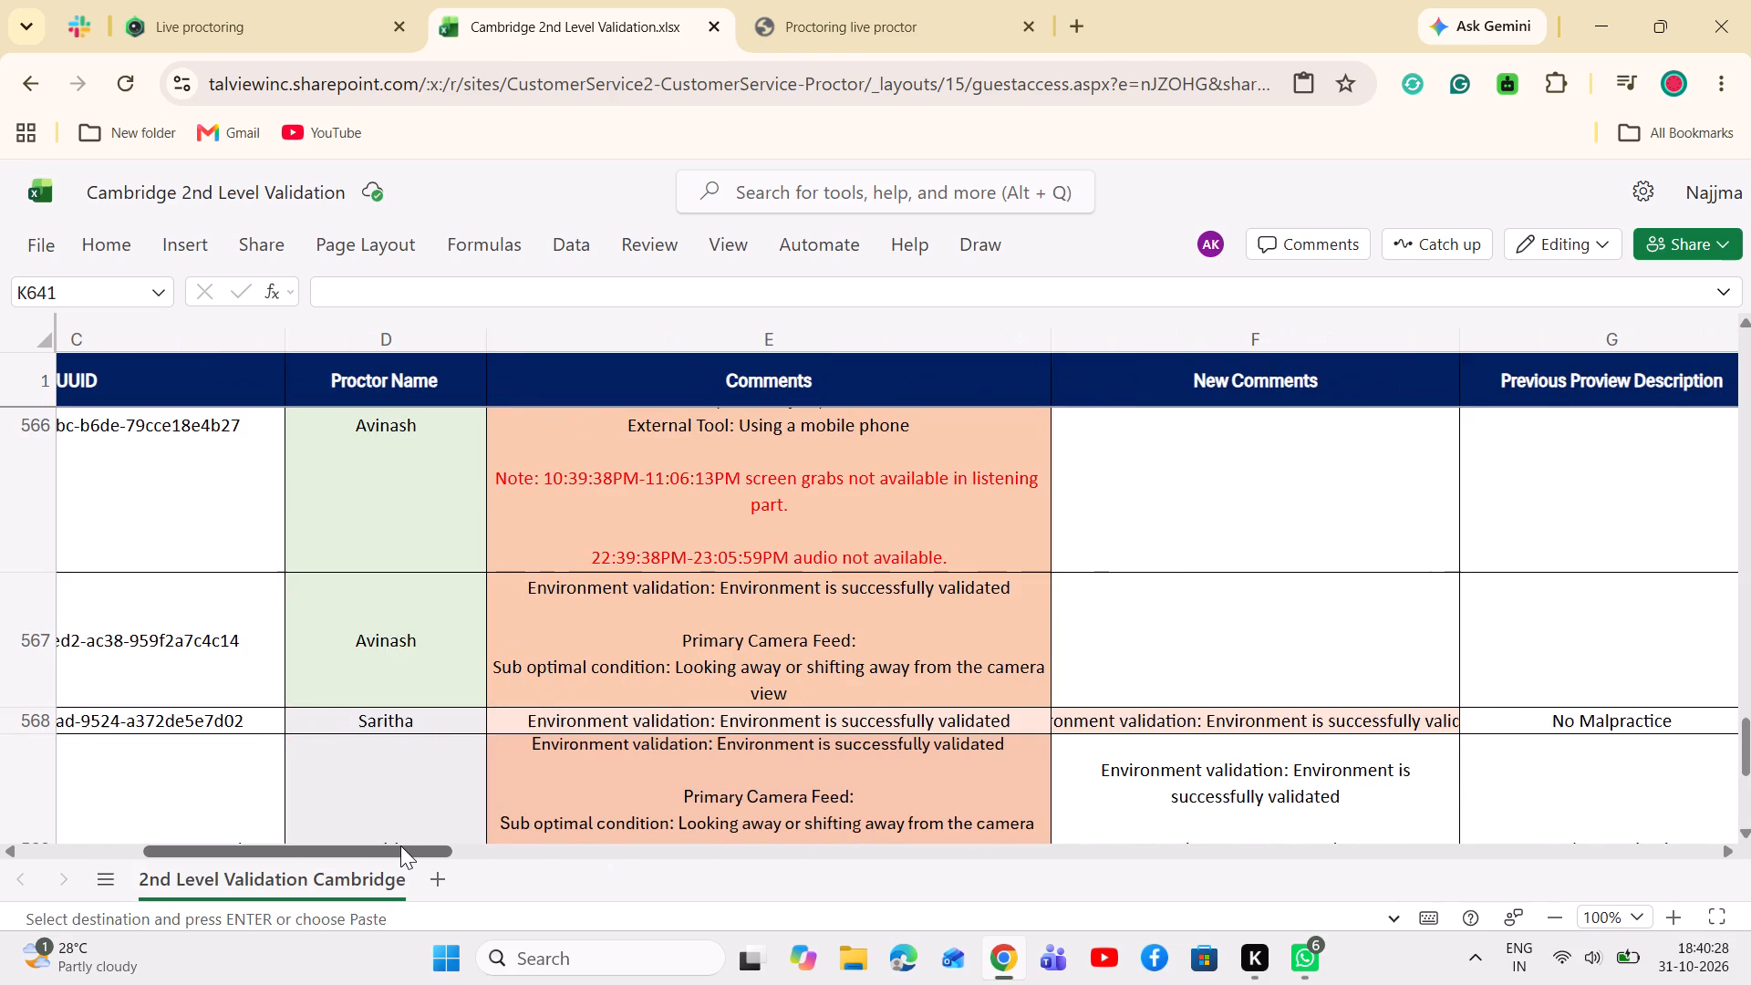
drag(400, 845, 602, 797)
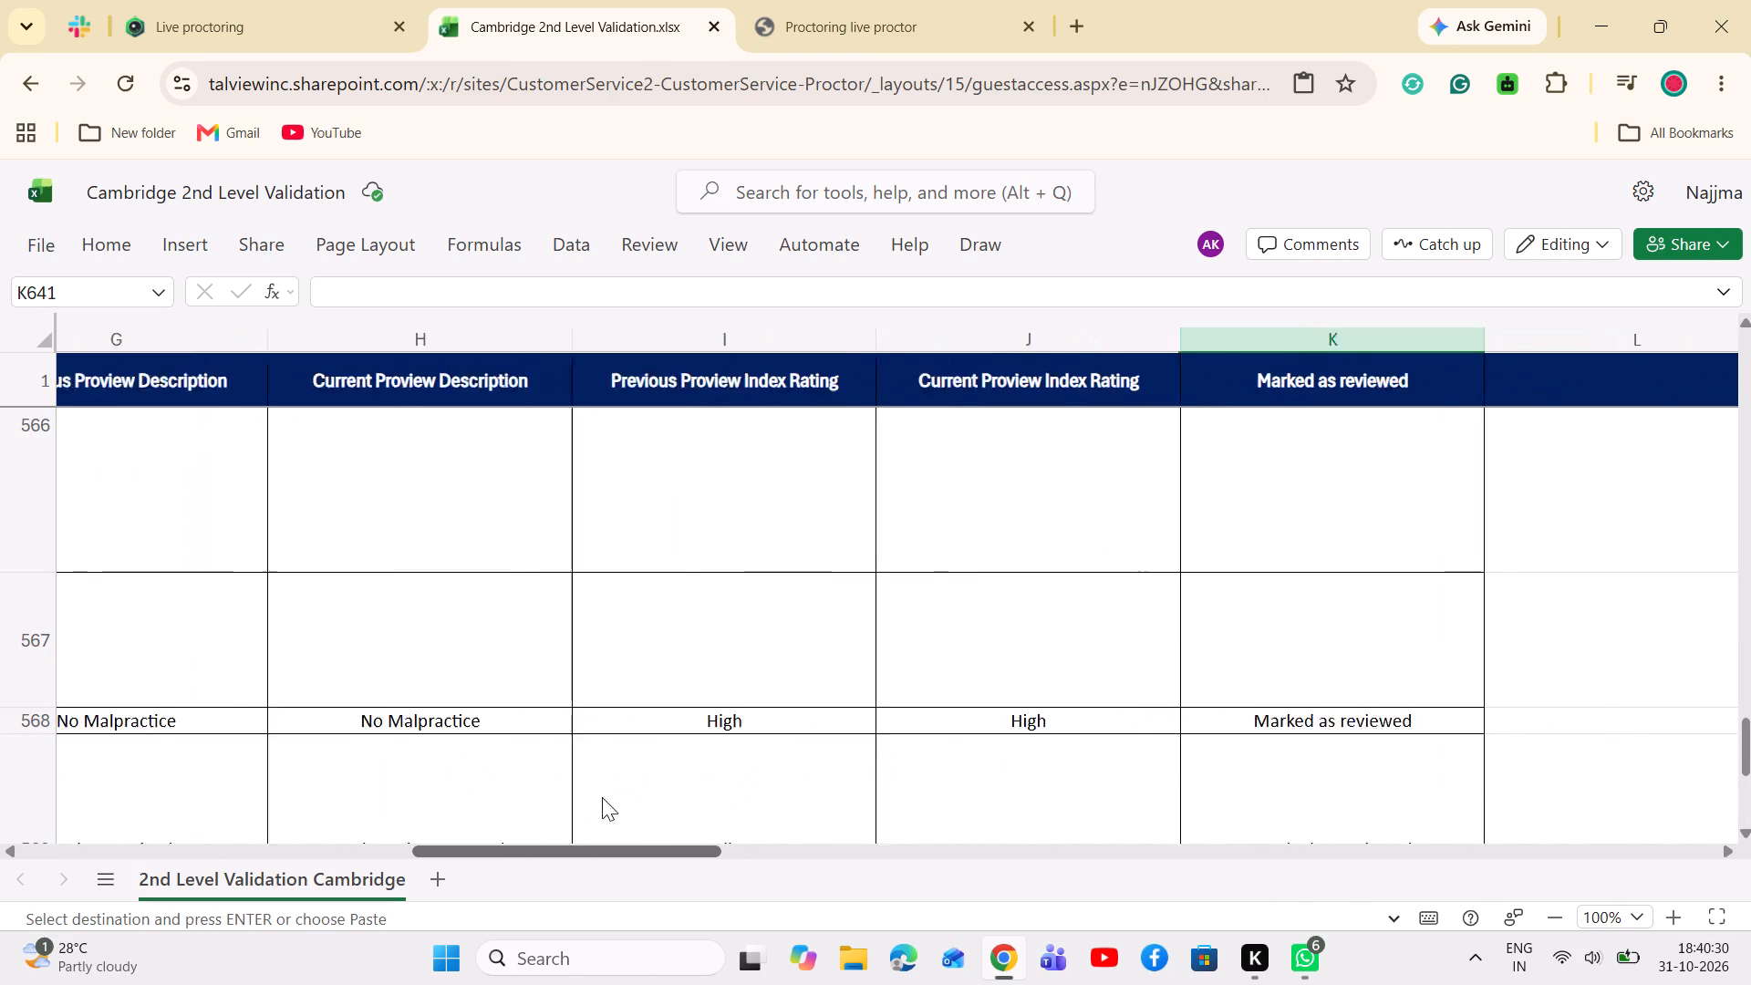
drag(602, 797, 541, 797)
scroll(1012, 670, down, 7)
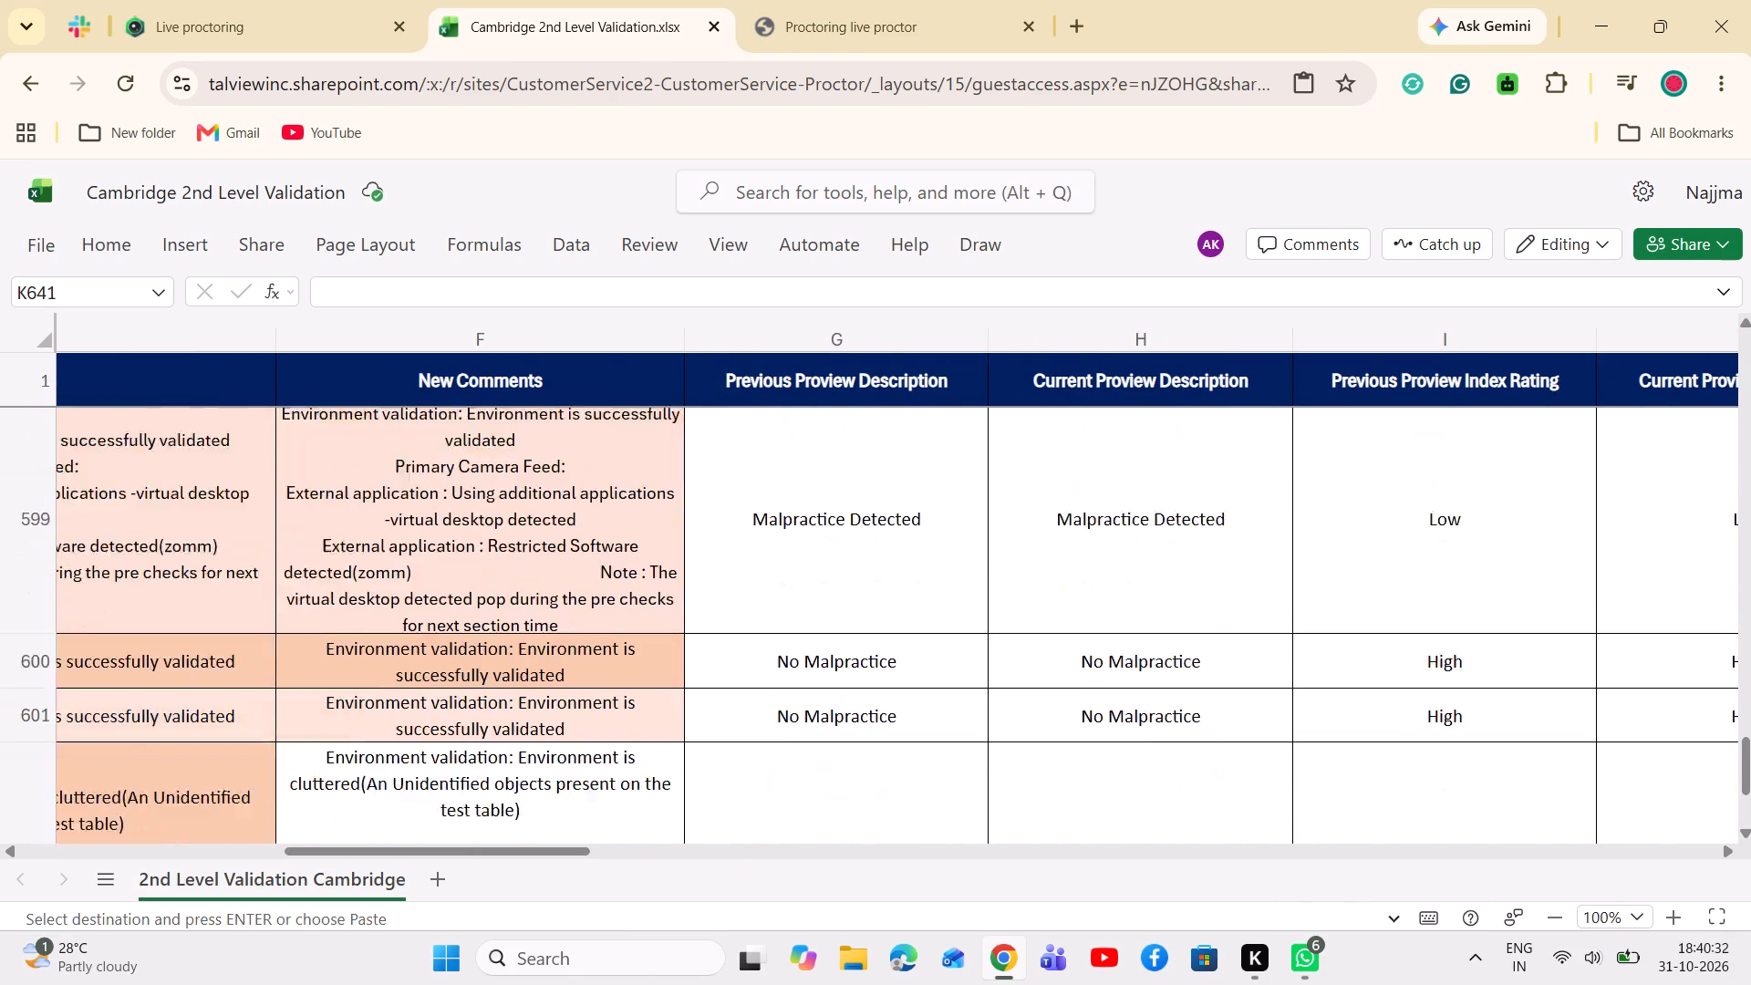
scroll(998, 661, down, 7)
scroll(992, 657, up, 3)
scroll(992, 657, down, 1)
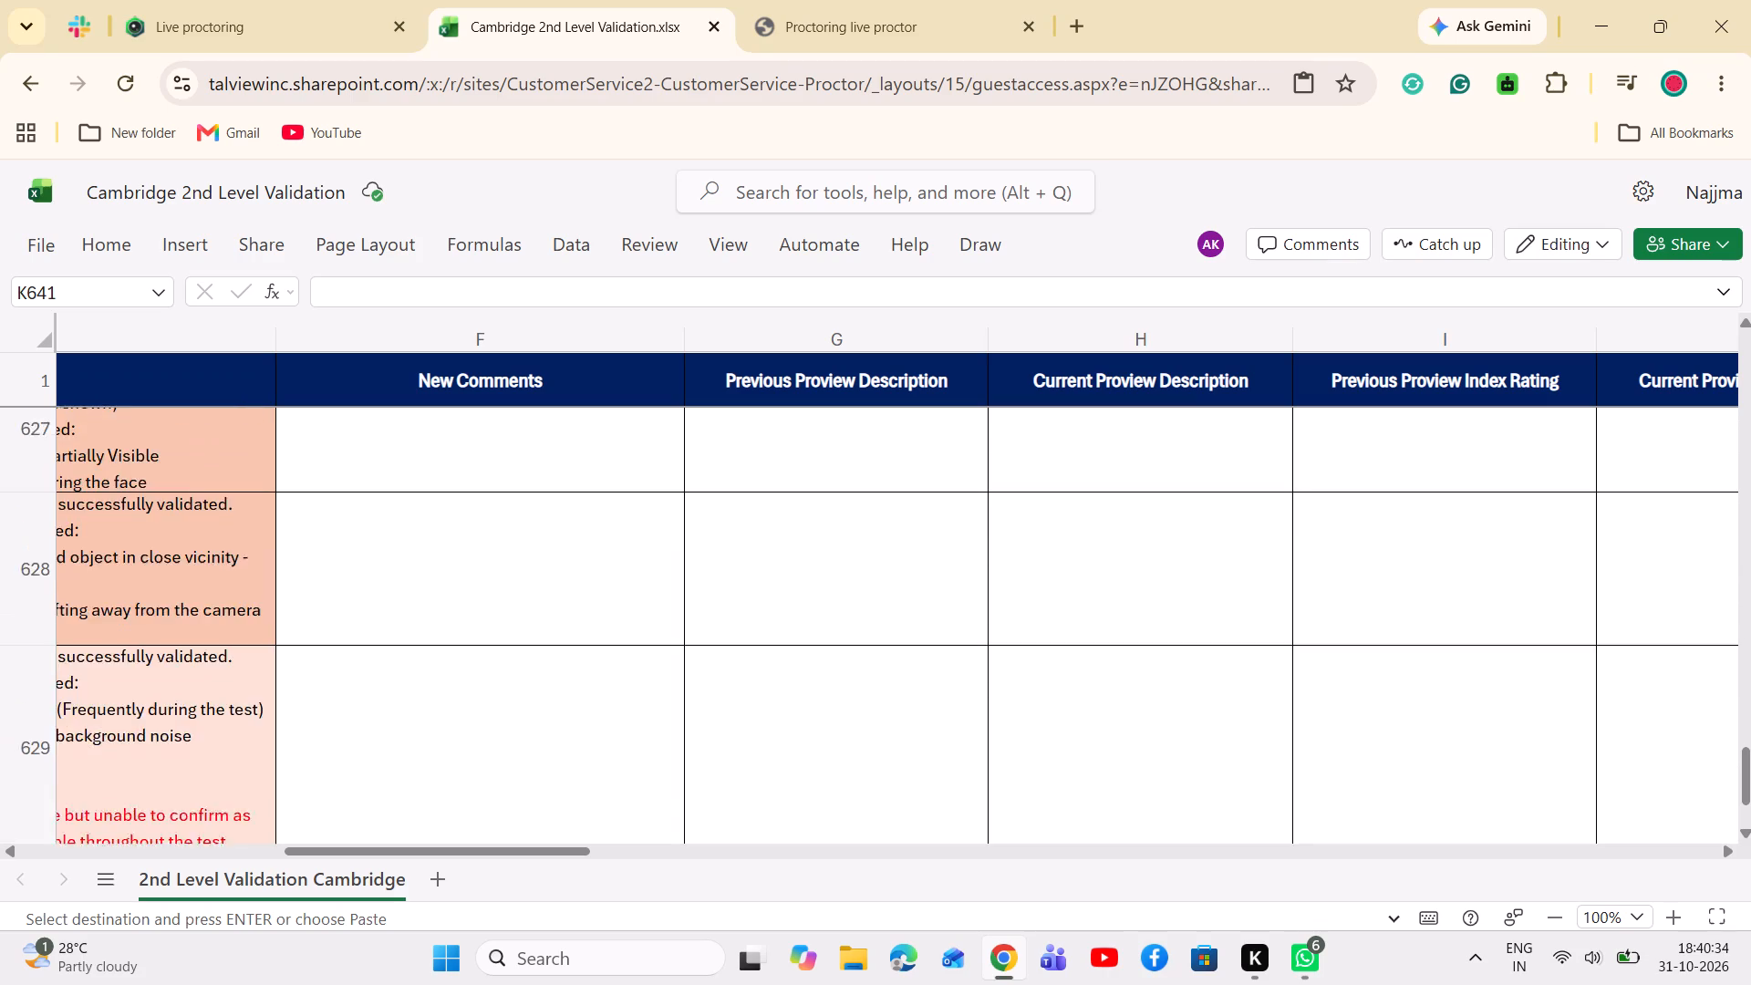
scroll(992, 657, down, 2)
scroll(868, 608, up, 1)
Set row 641's Previous and Current Proview Description to No Malpractice.
click(857, 518)
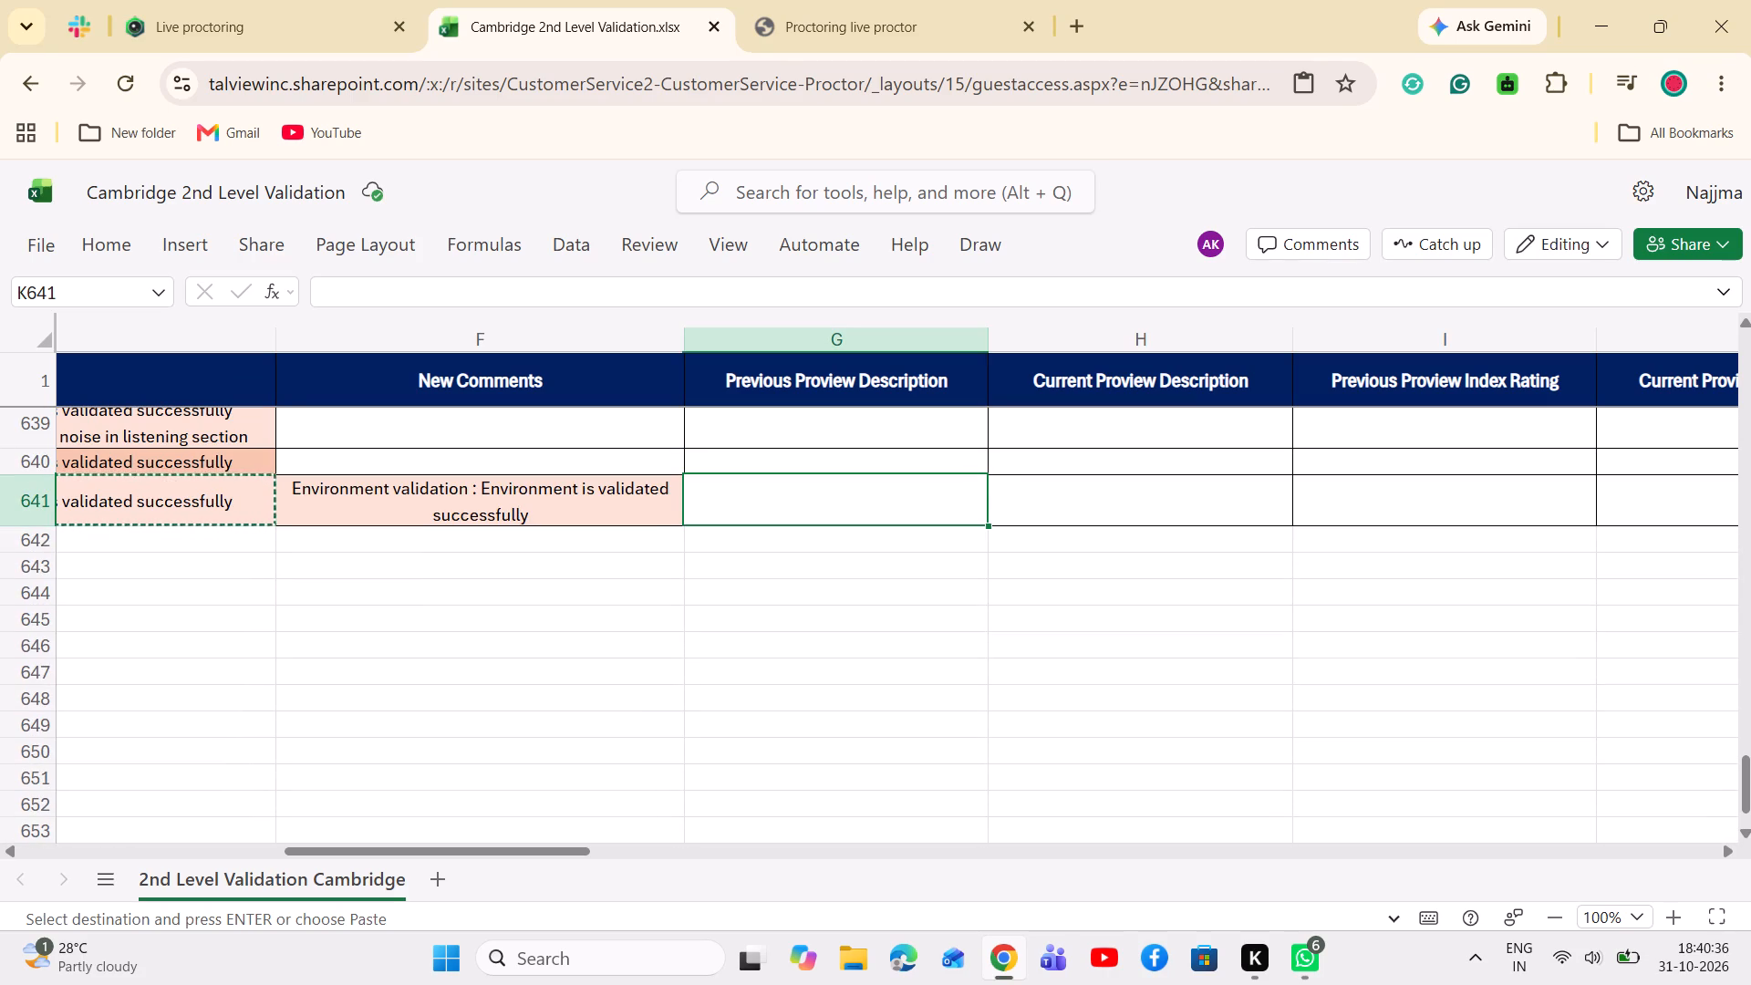
click(998, 495)
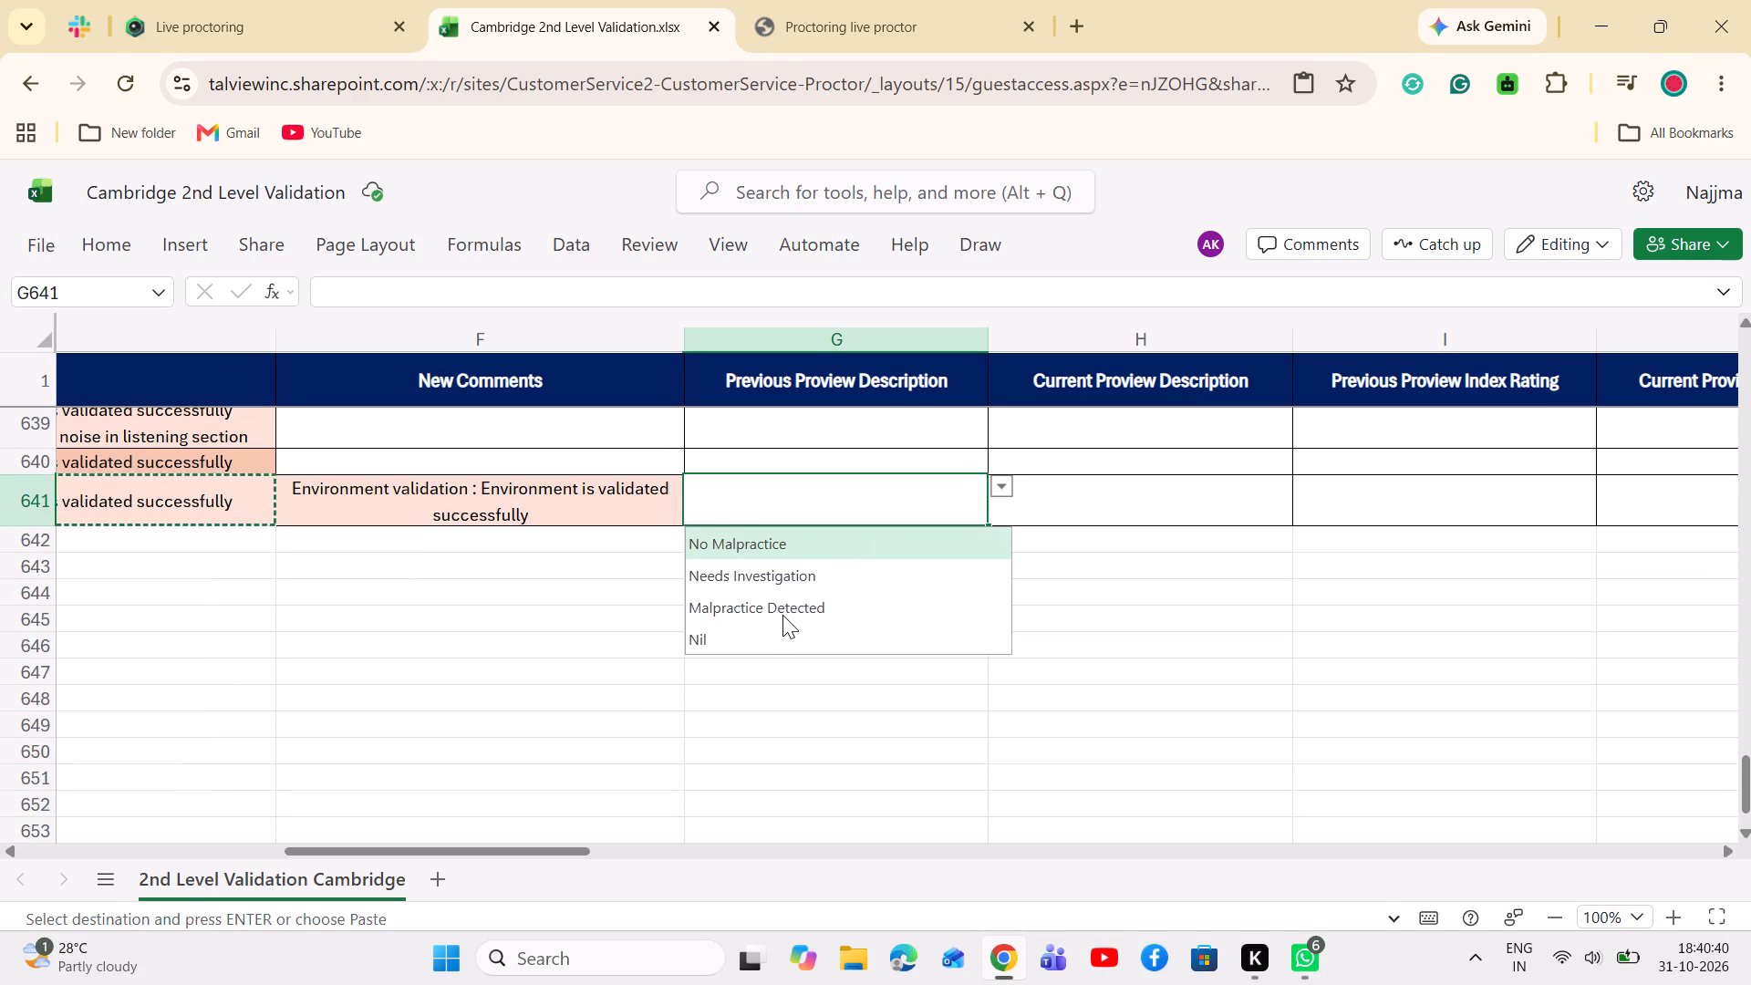
click(768, 547)
click(1096, 513)
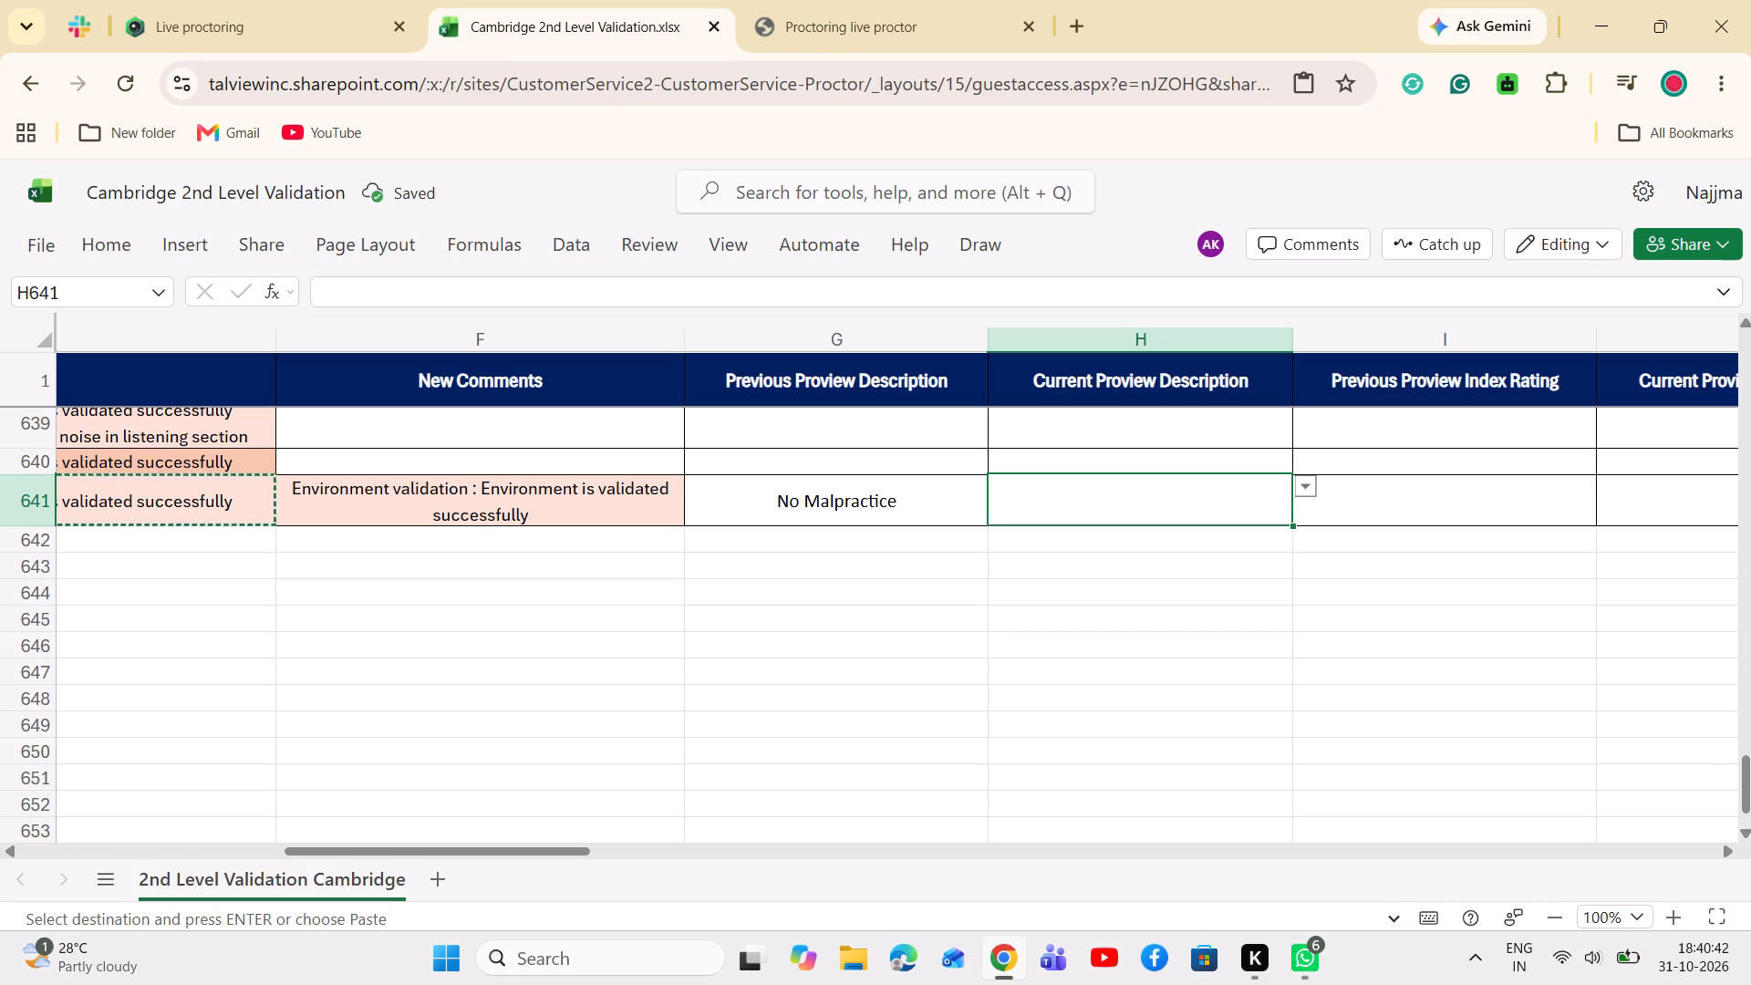
click(1307, 485)
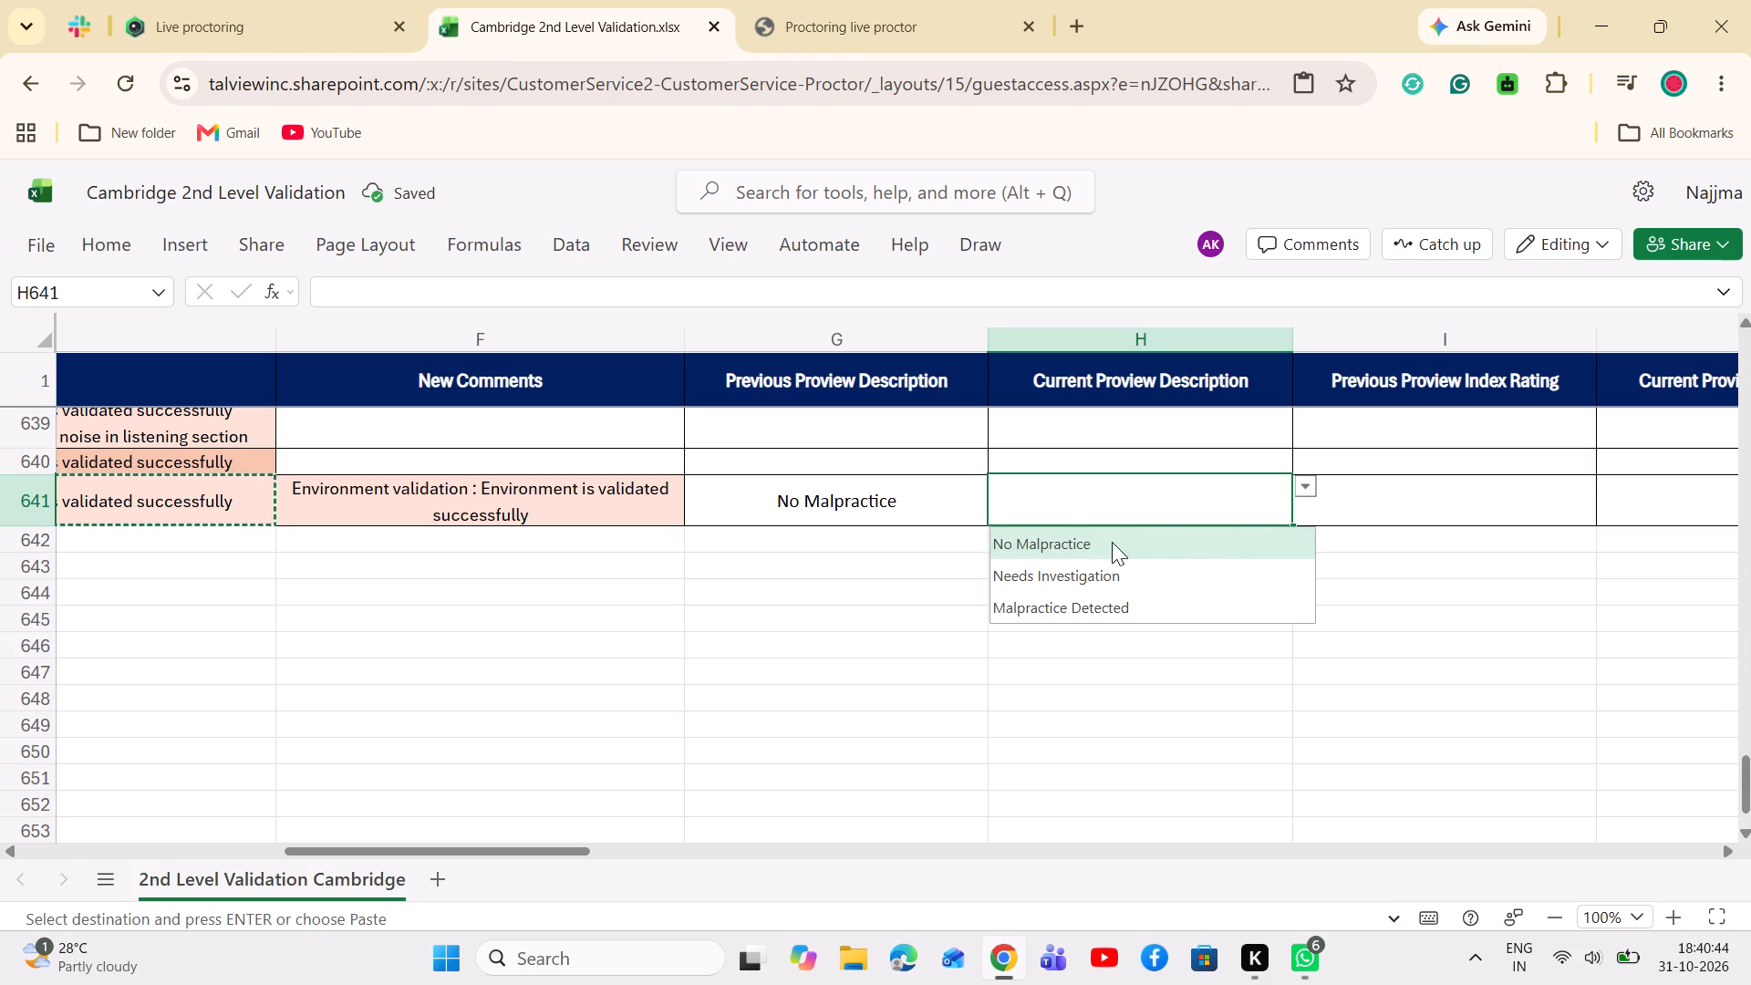
click(1112, 542)
Set row 641's Previous and Current Proview Index Rating to High.
click(1404, 500)
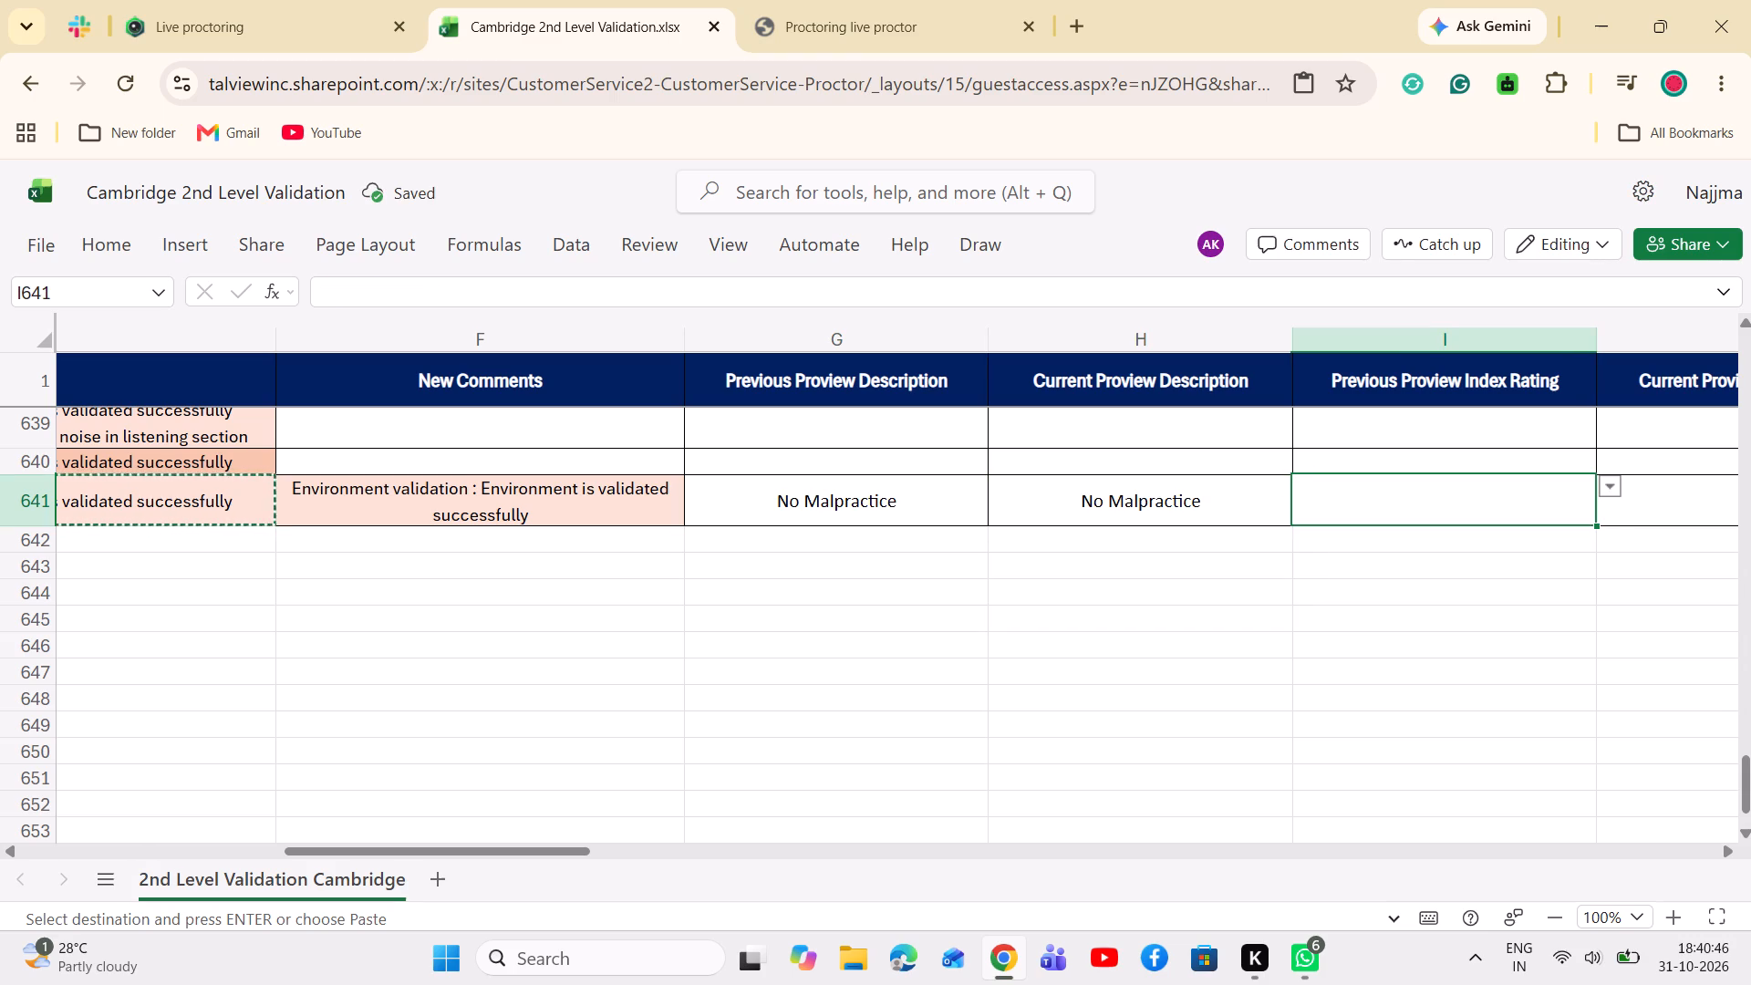
click(1615, 488)
click(1420, 552)
key(Right)
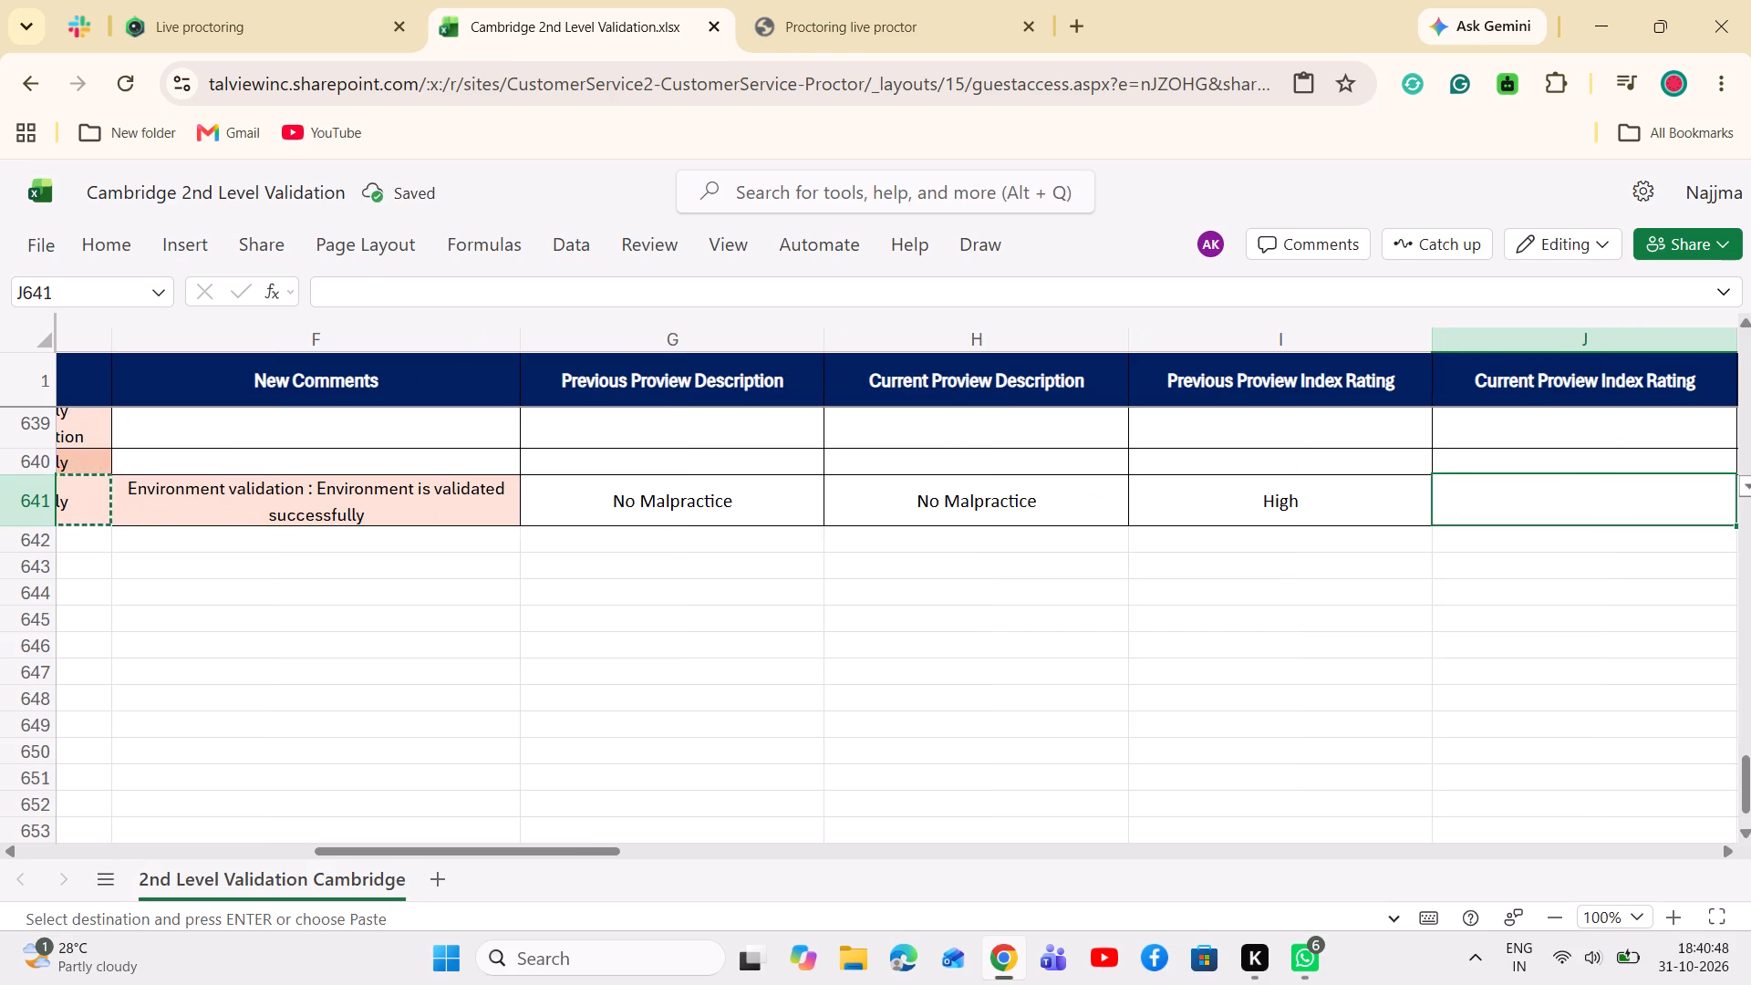
click(1740, 500)
click(1559, 556)
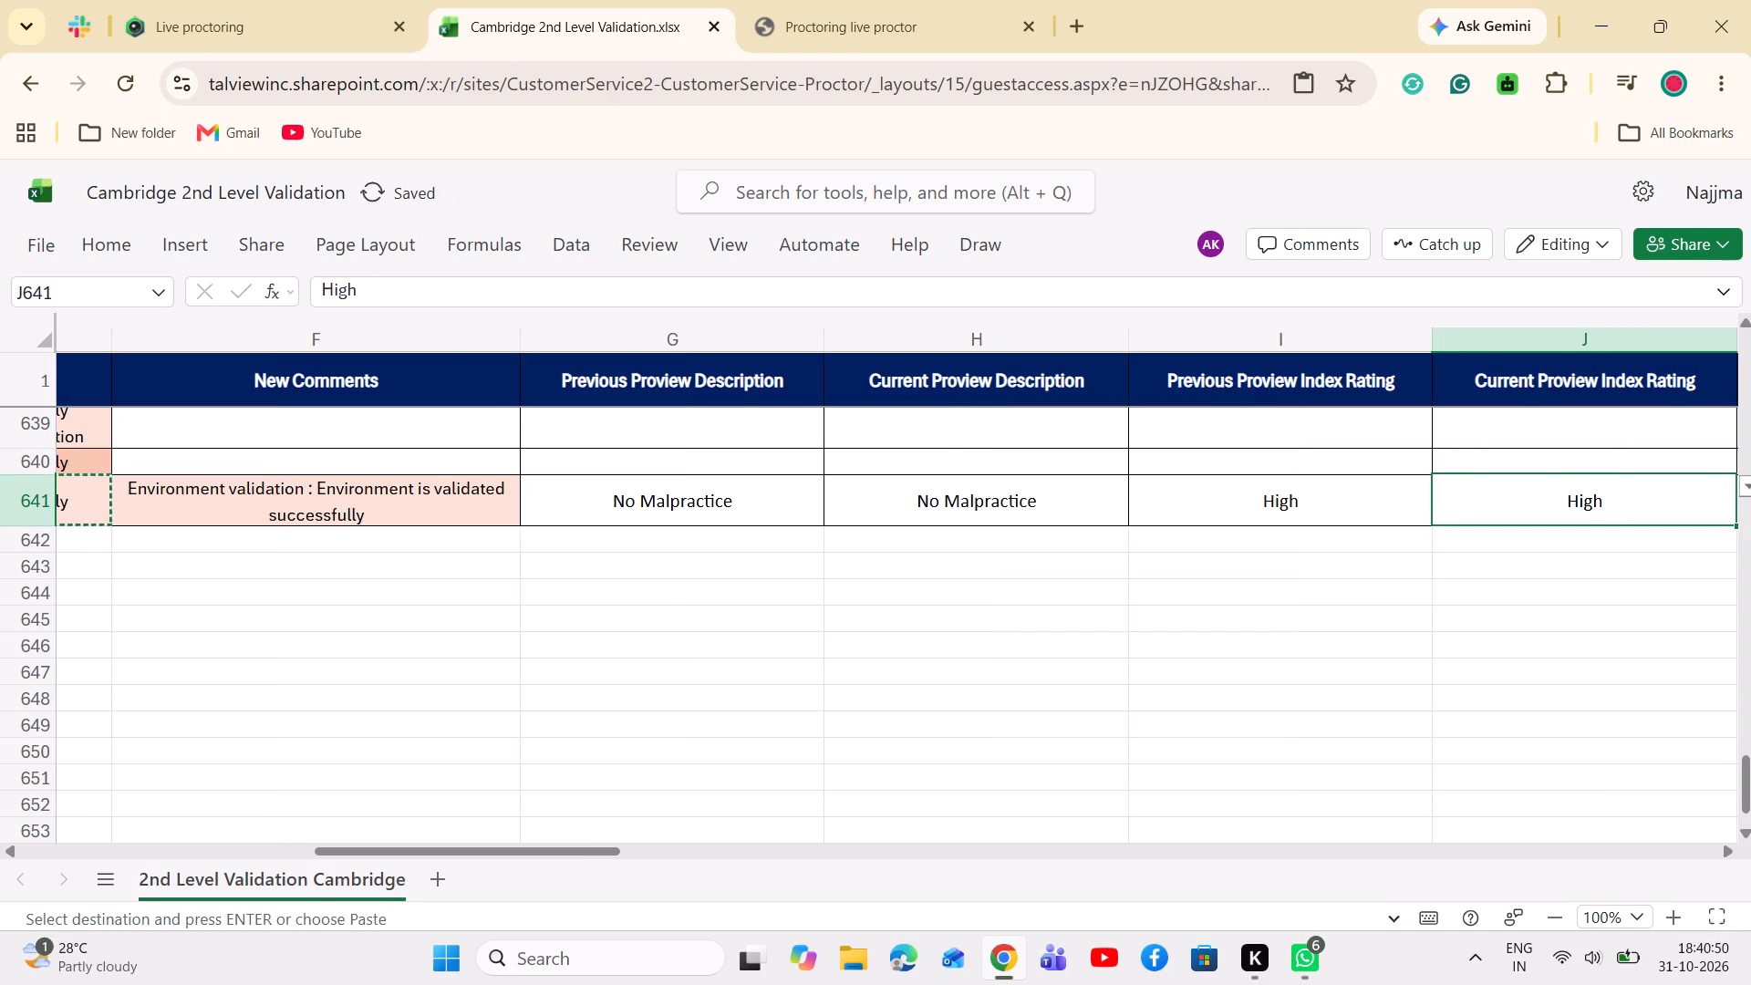
Copy the session UUID of the candidate in row 640 of the validation sheet.
click(1539, 469)
click(892, 7)
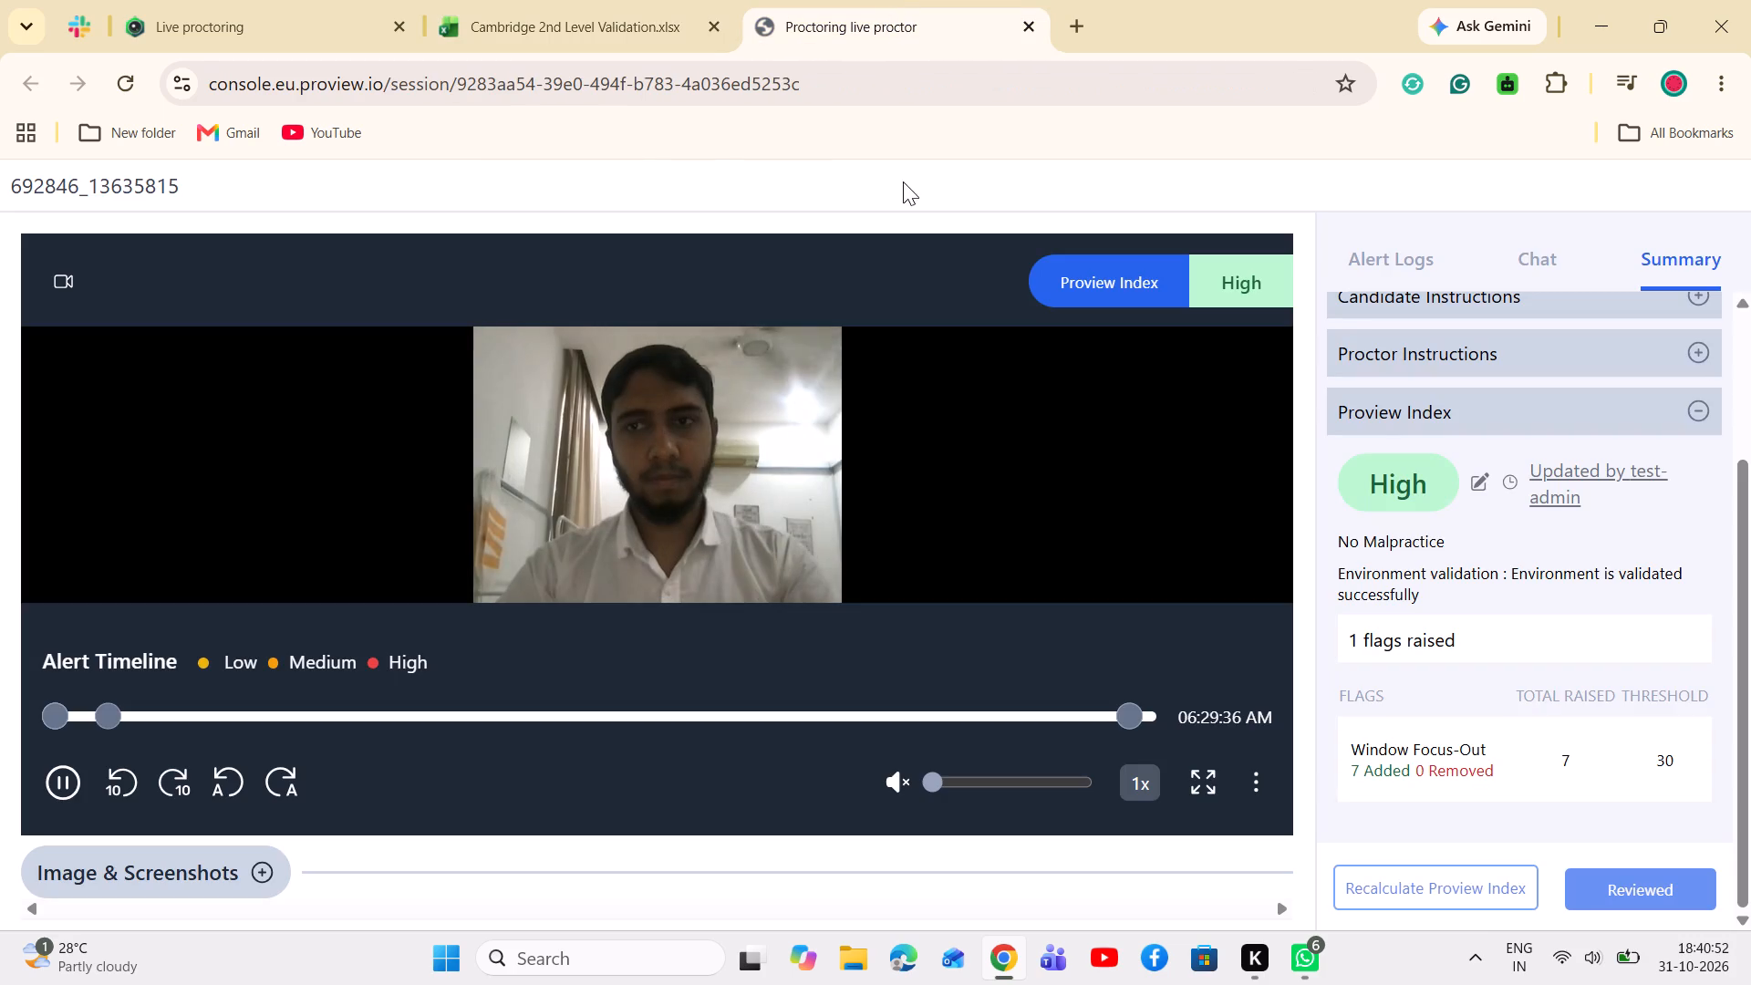
click(505, 7)
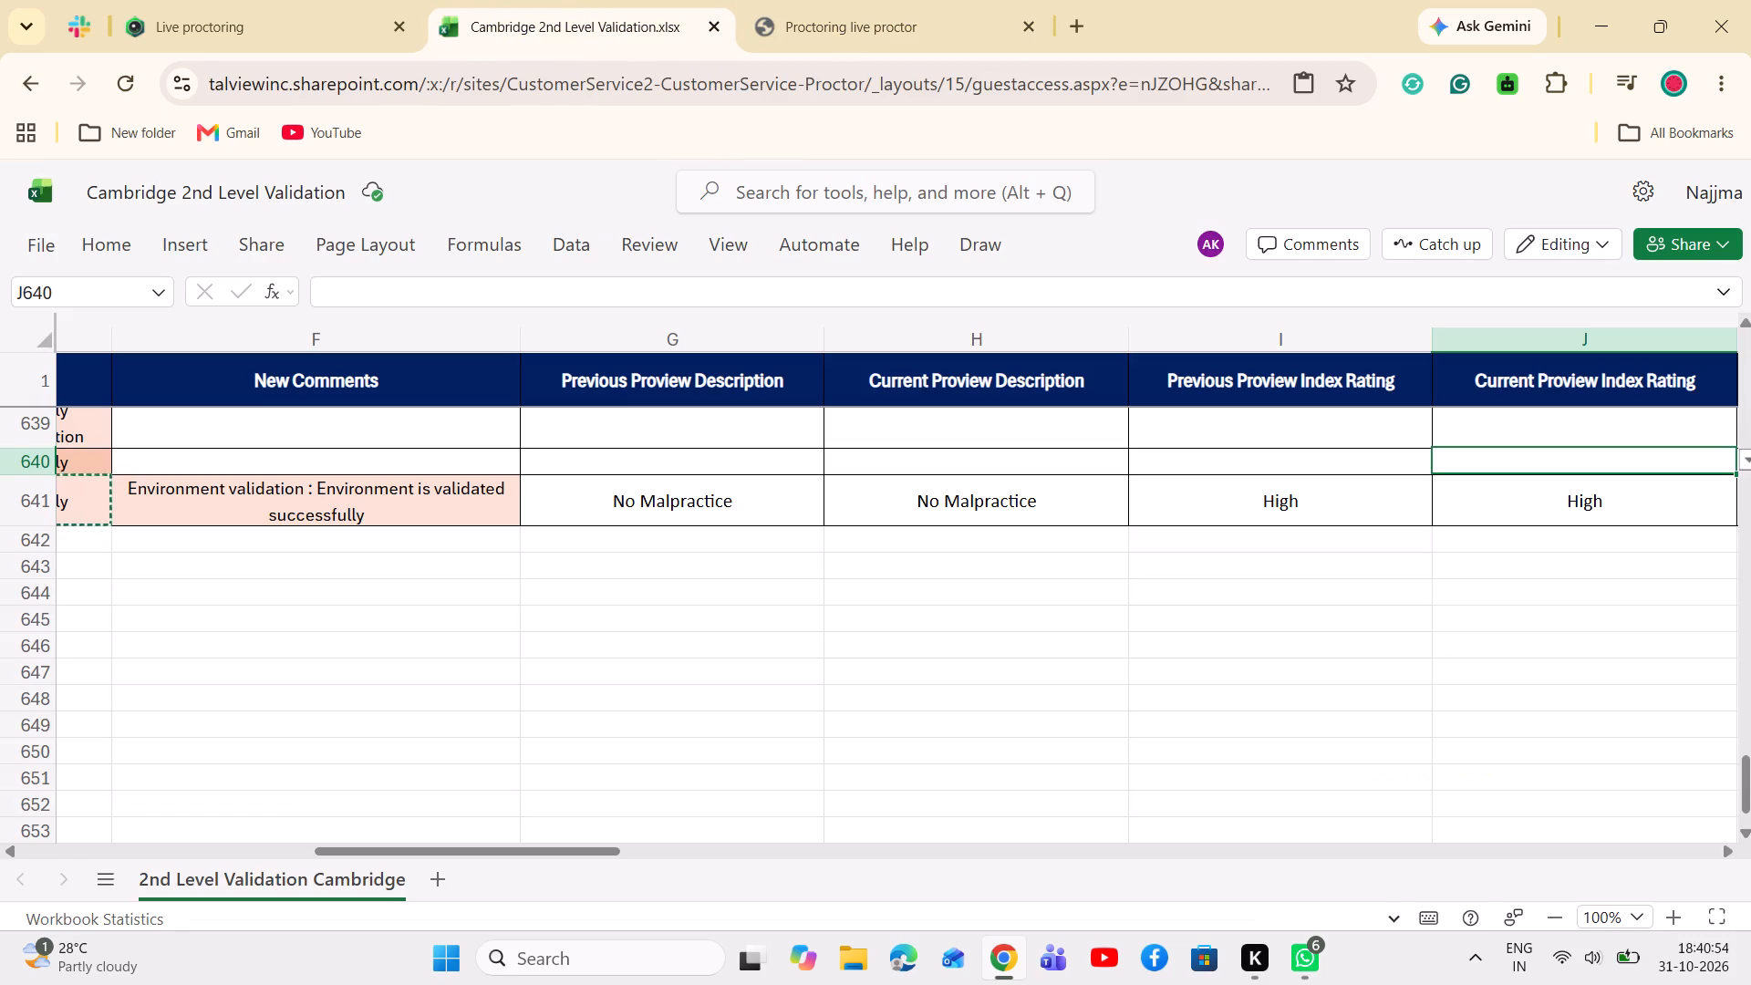
key(Left)
key(Left)
key(Left)
key(Left)
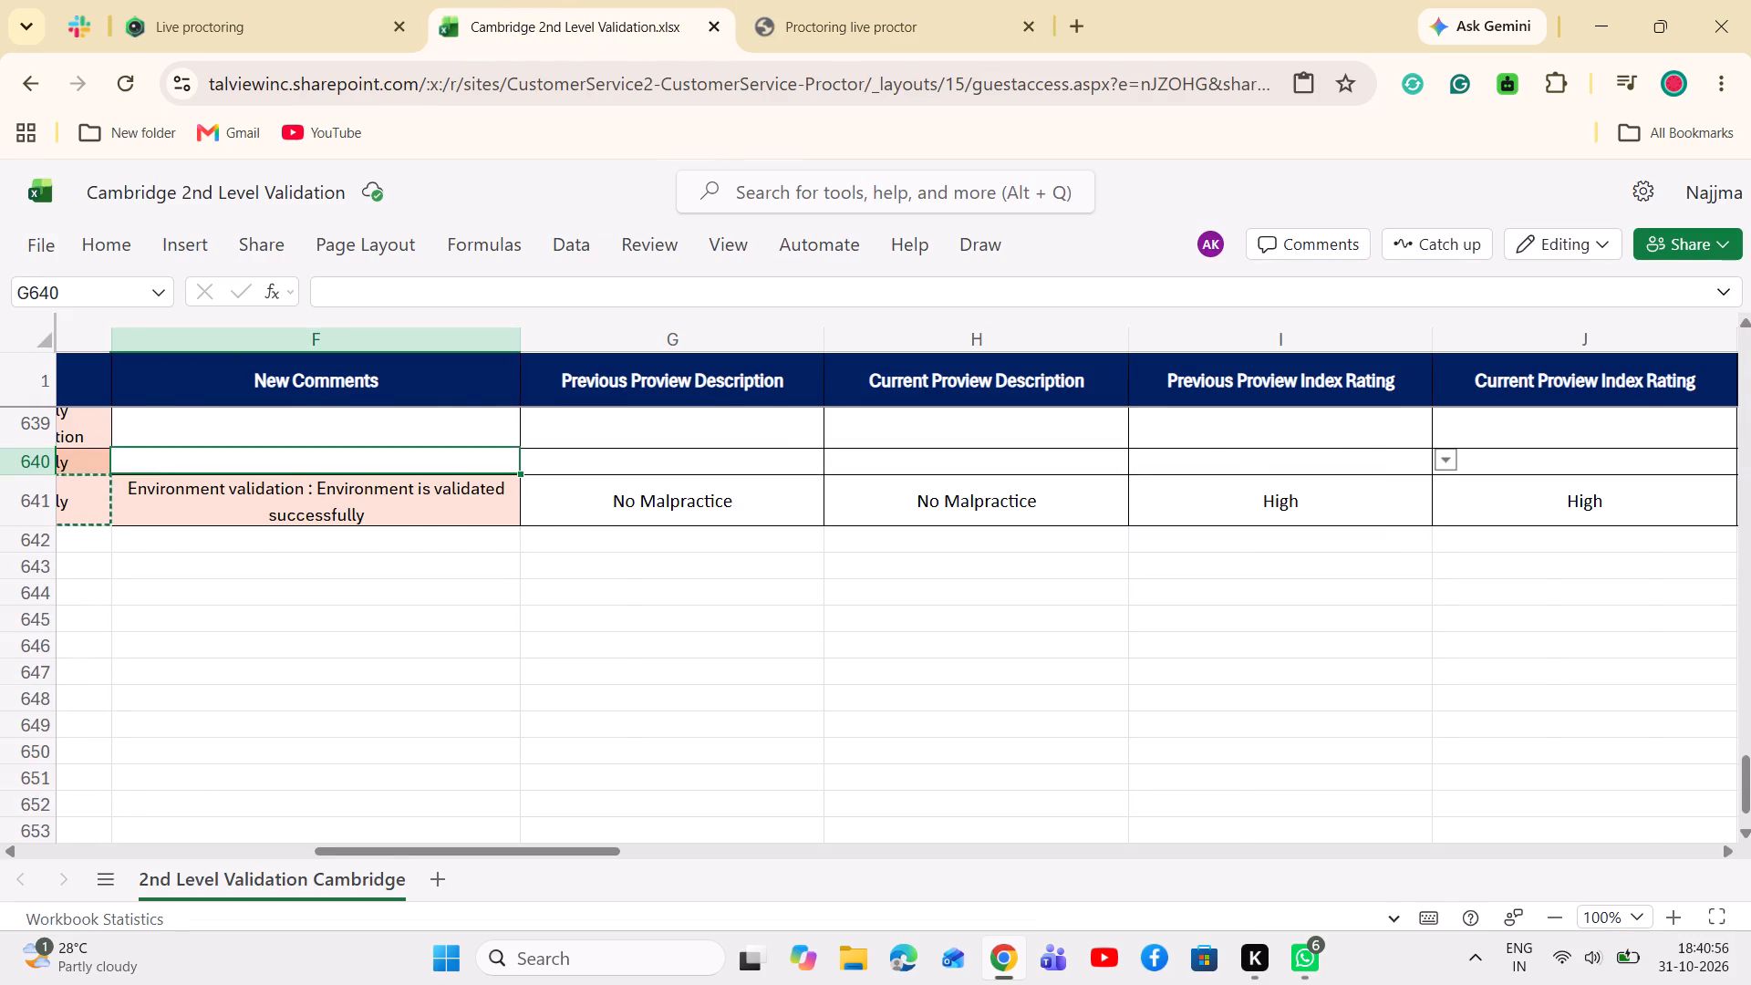
key(Left)
key(Left)
key(Left)
key(Left)
double_click(669, 461)
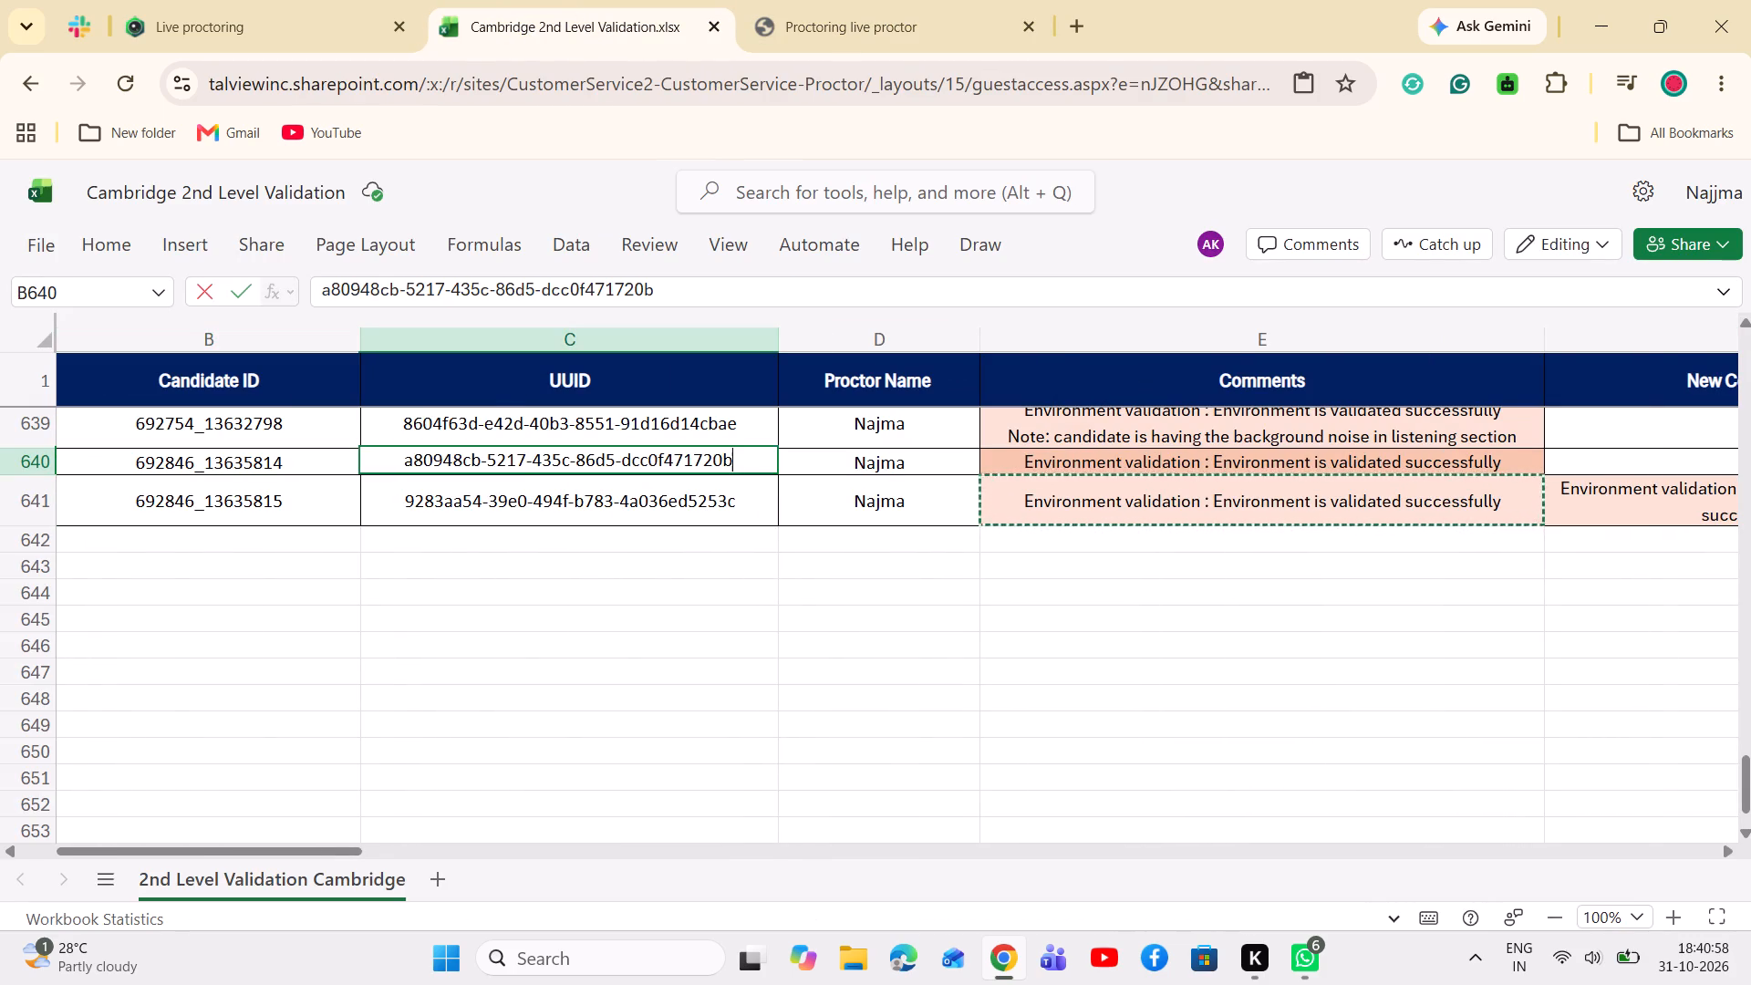
drag(771, 465, 357, 465)
key(ctrl+c)
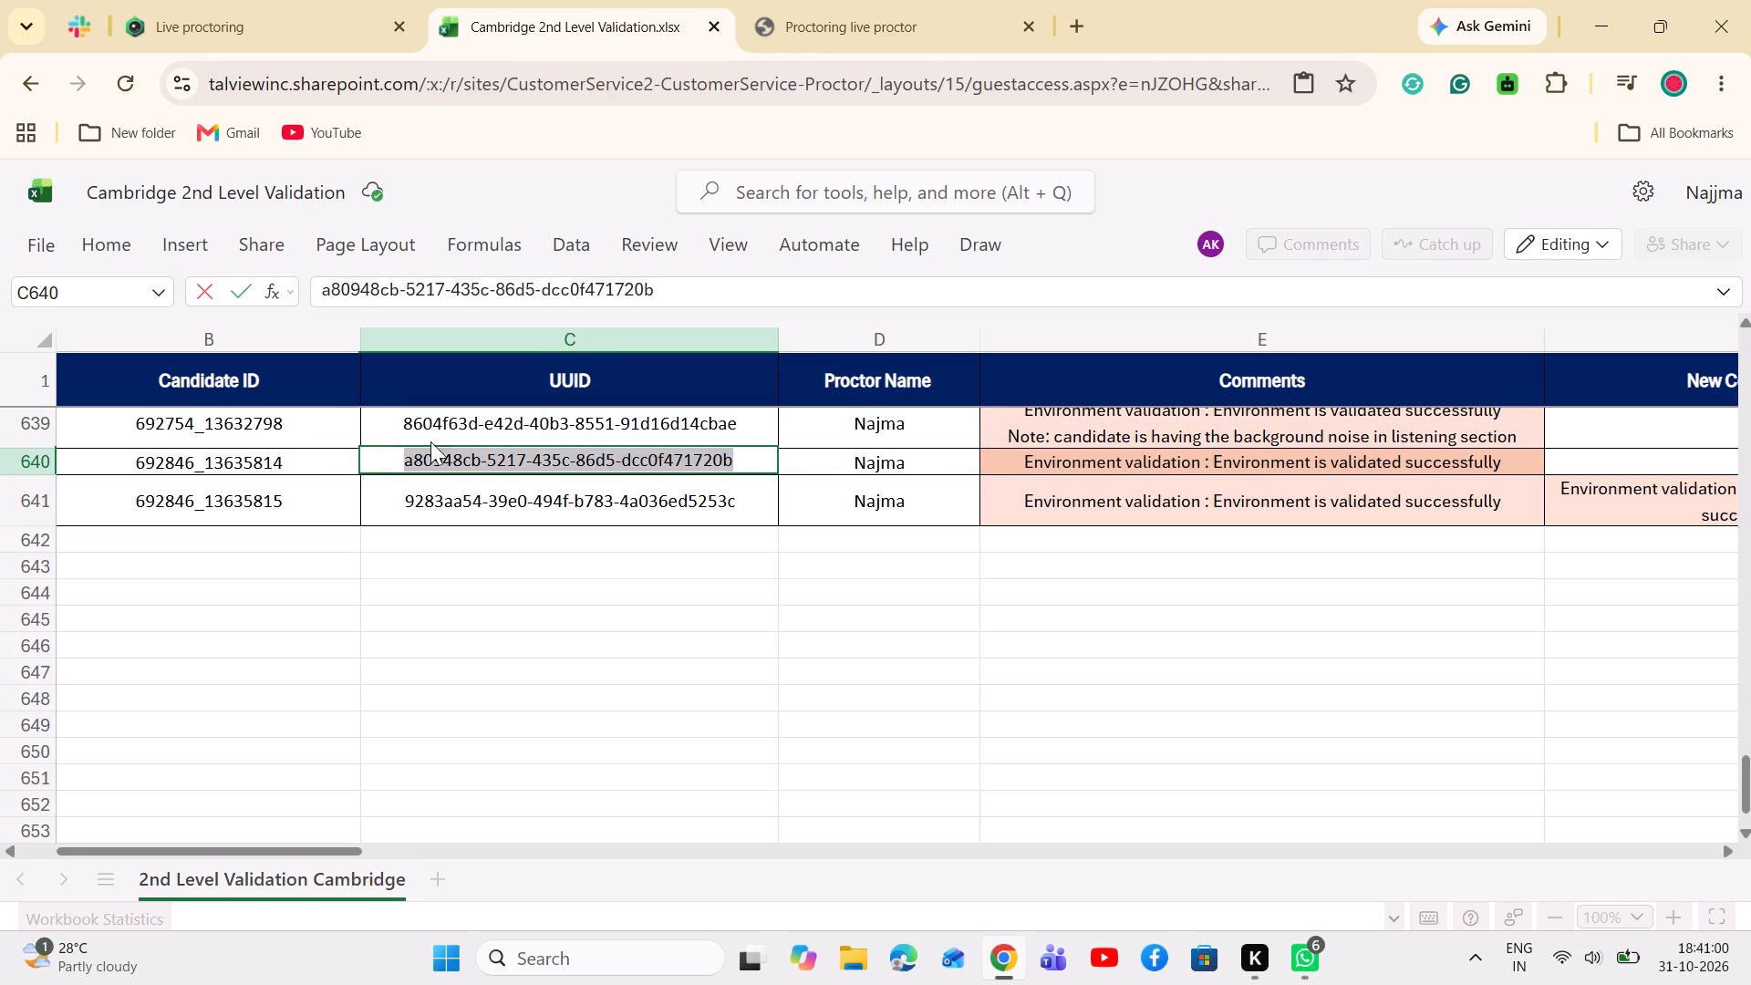
Open the row 640 candidate's Proview session by replacing the session ID in the web address with the copied UUID.
click(844, 0)
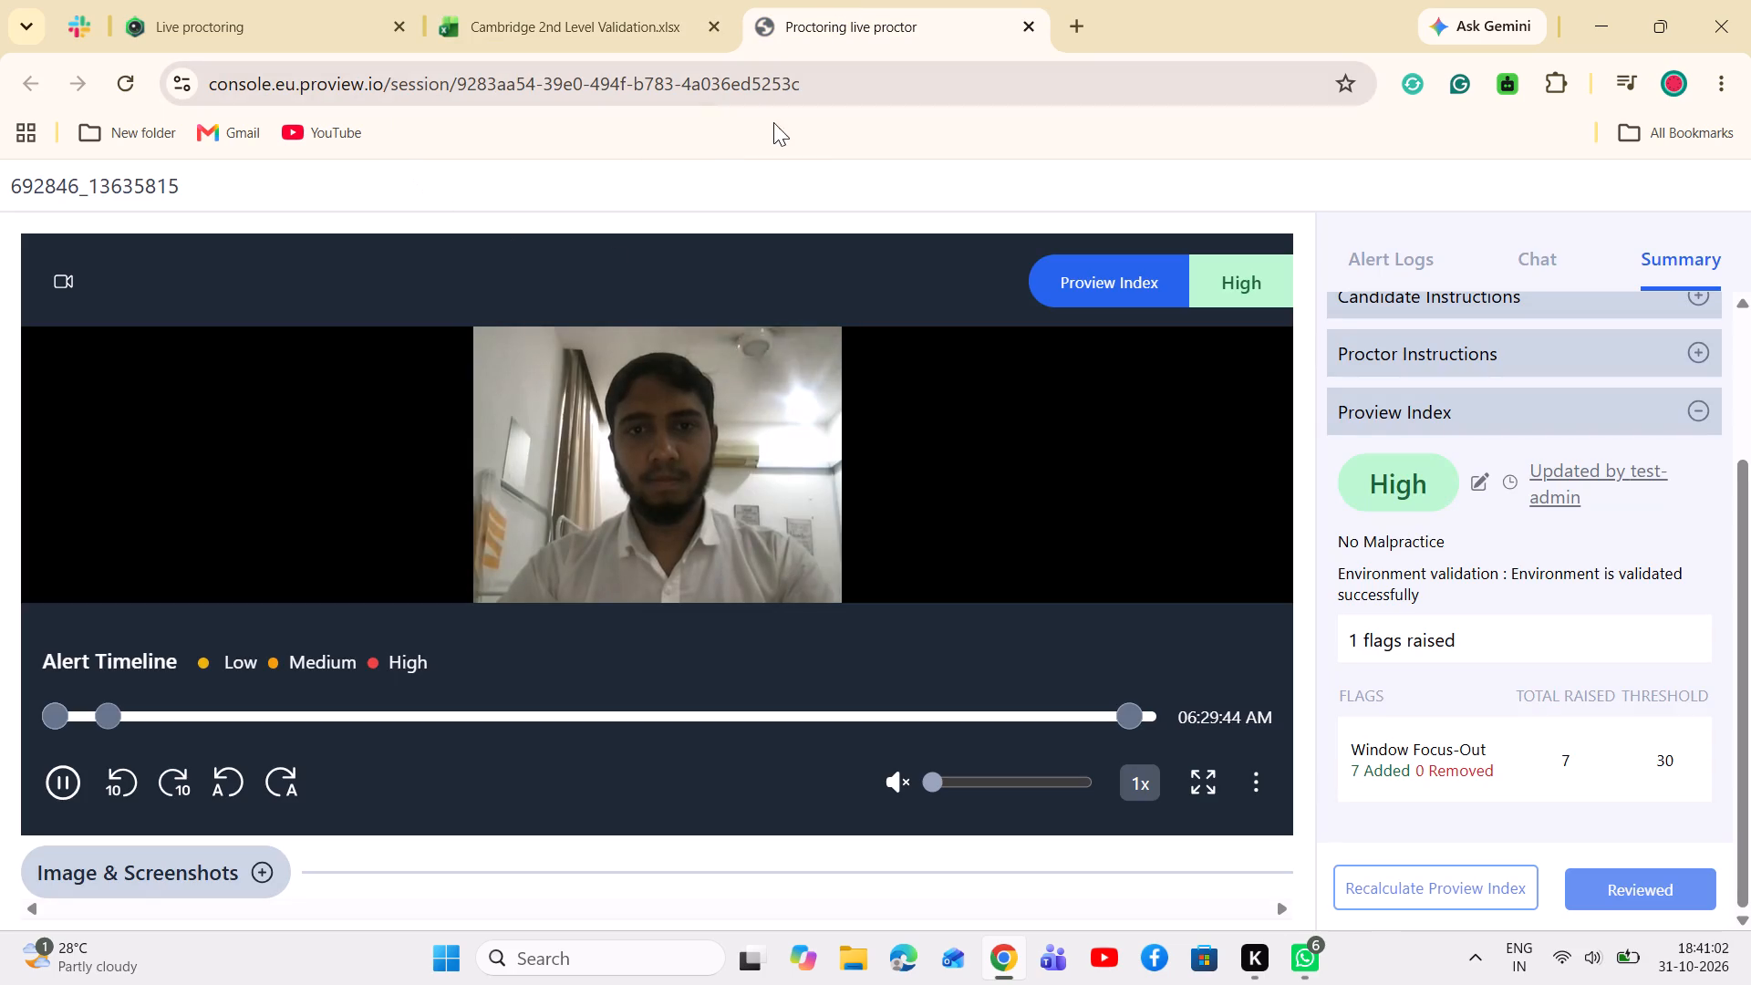
drag(818, 92, 469, 92)
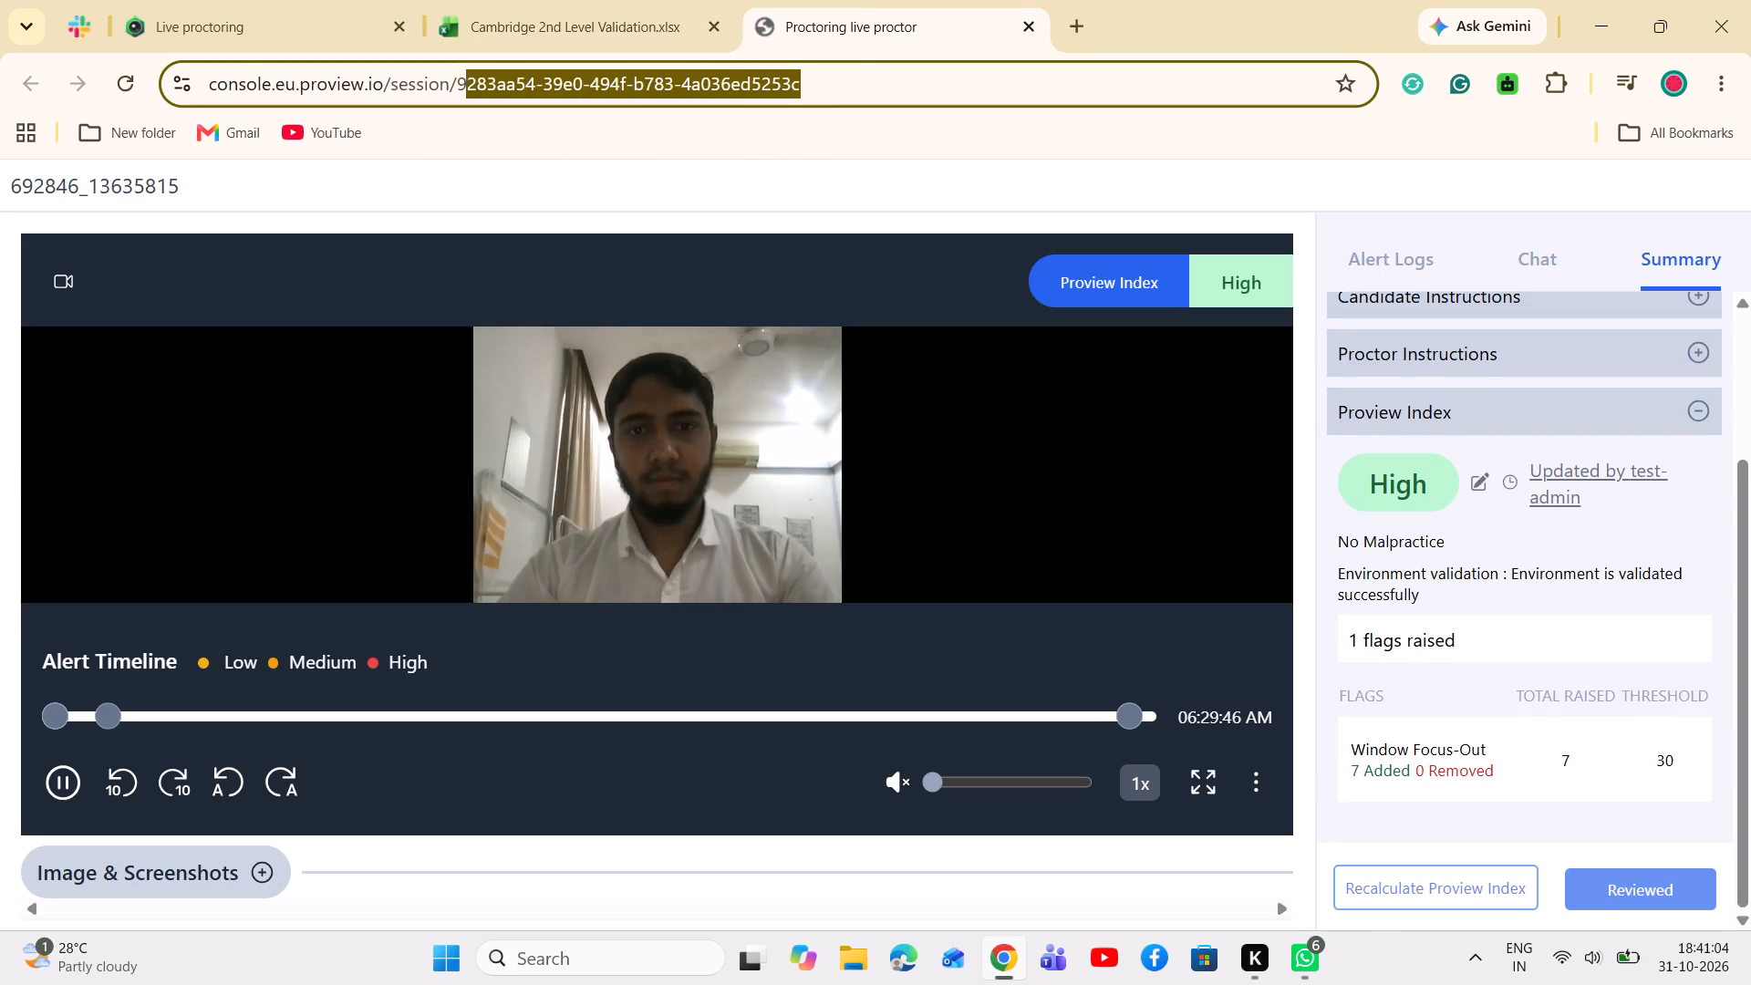
drag(469, 92, 467, 92)
key(BackSpace)
key(BackSpace)
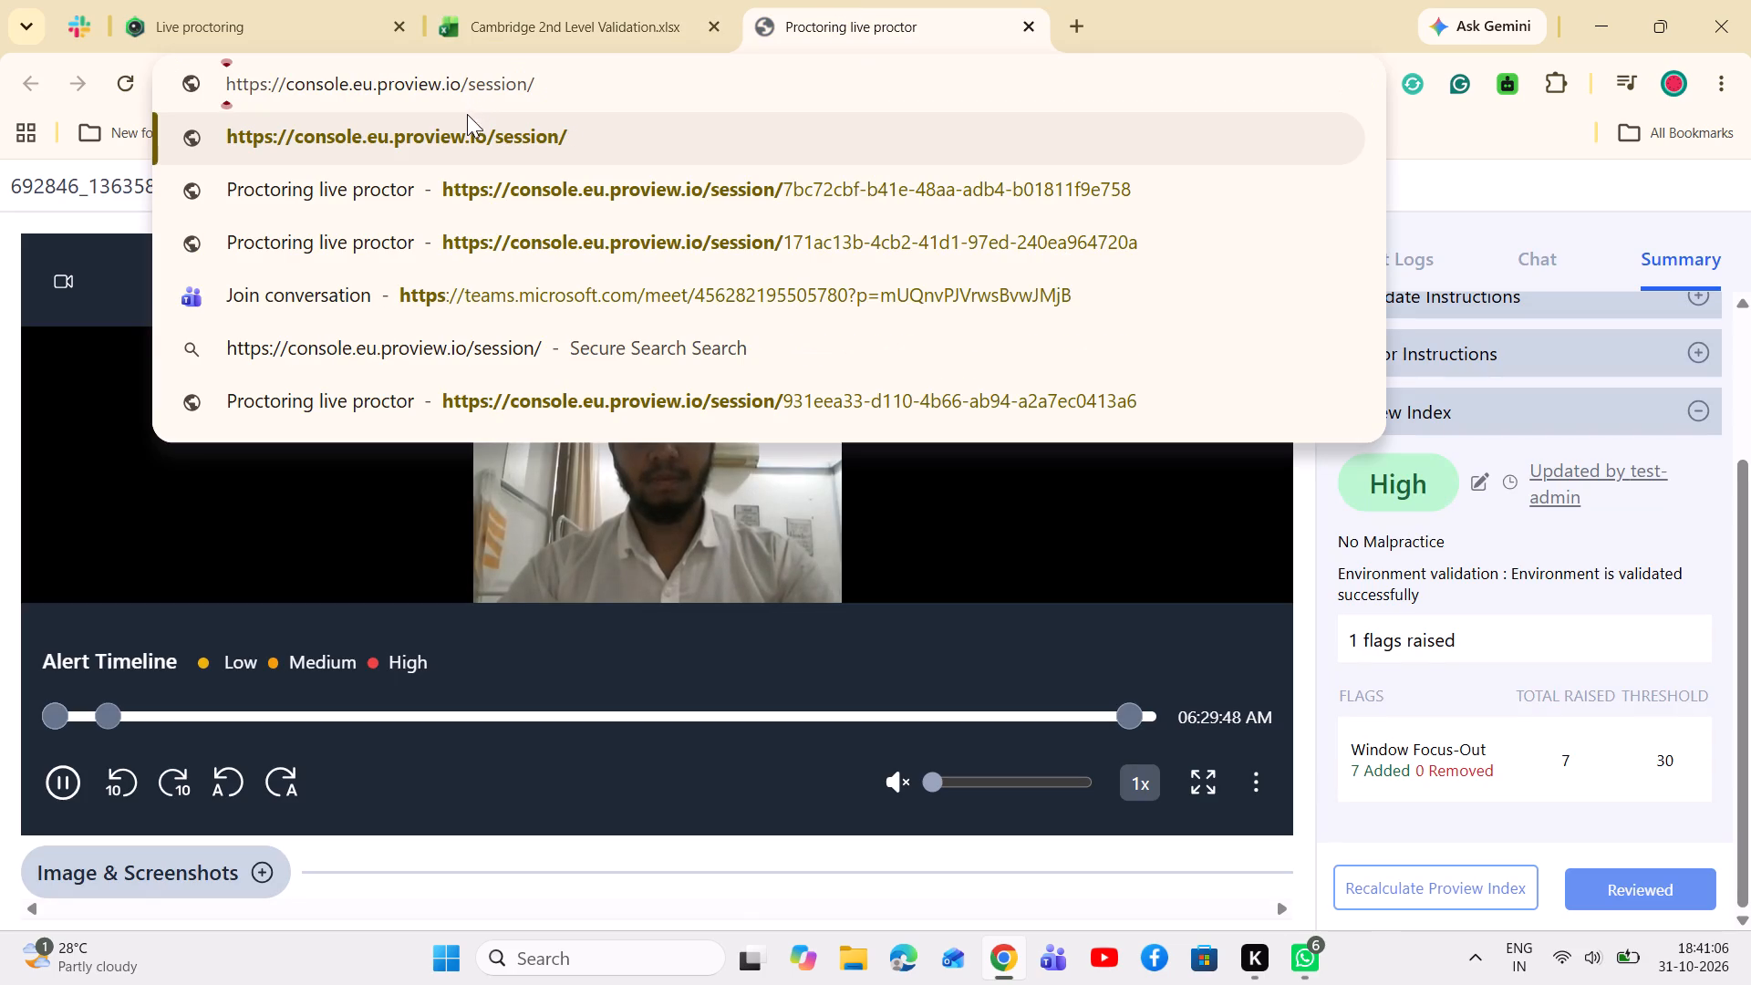
key(ctrl+v)
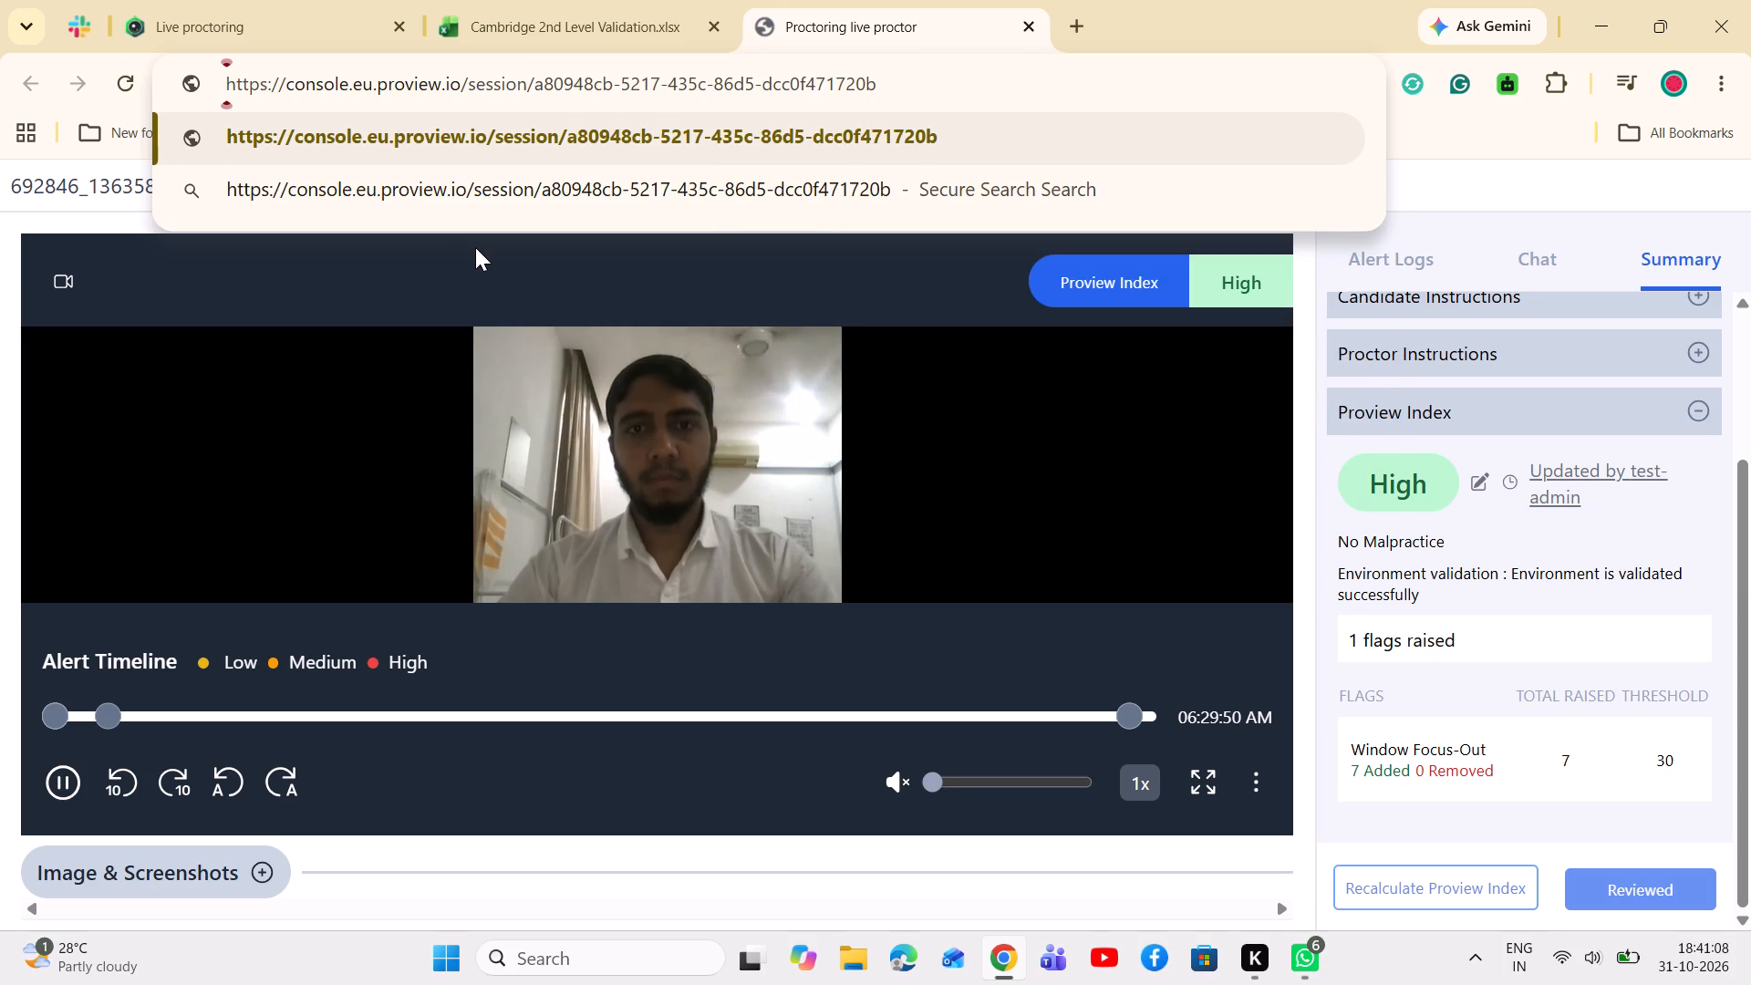
key(Return)
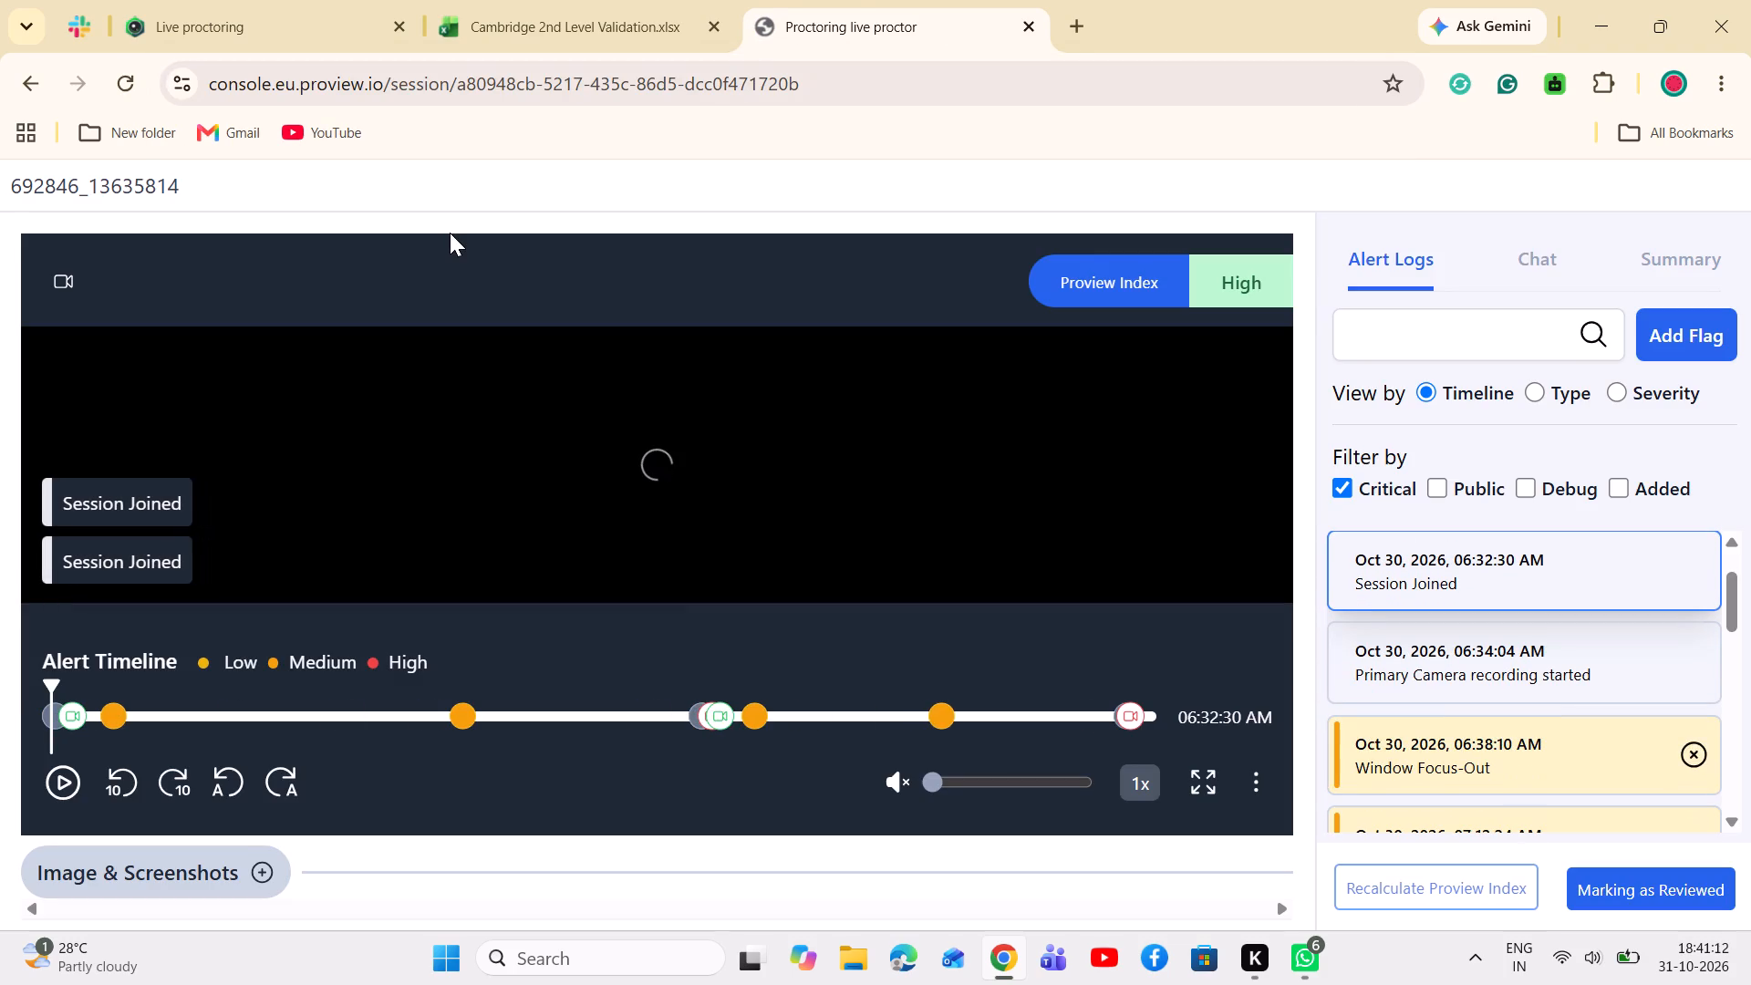
Unmute the session player and play the environment check video dated 10/30/2026 7:41:11 AM from the session's approvals.
click(910, 793)
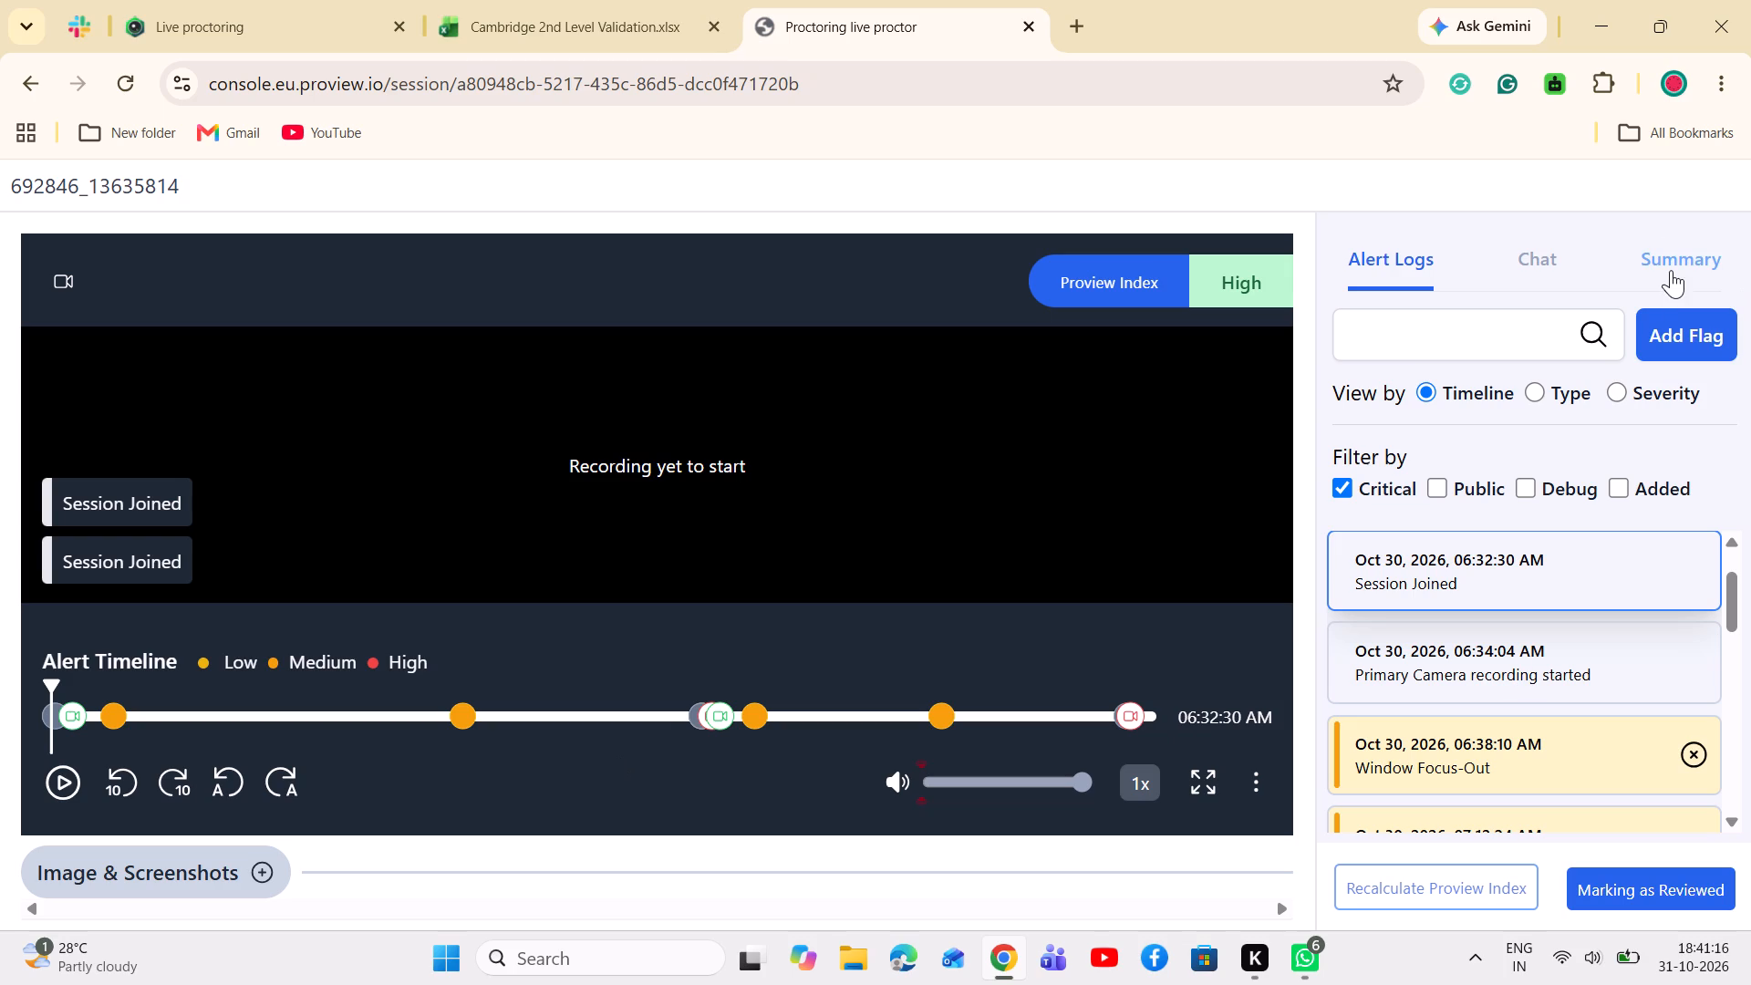
click(1671, 270)
click(1446, 636)
scroll(1587, 788, down, 1)
scroll(1421, 554, up, 3)
click(1435, 449)
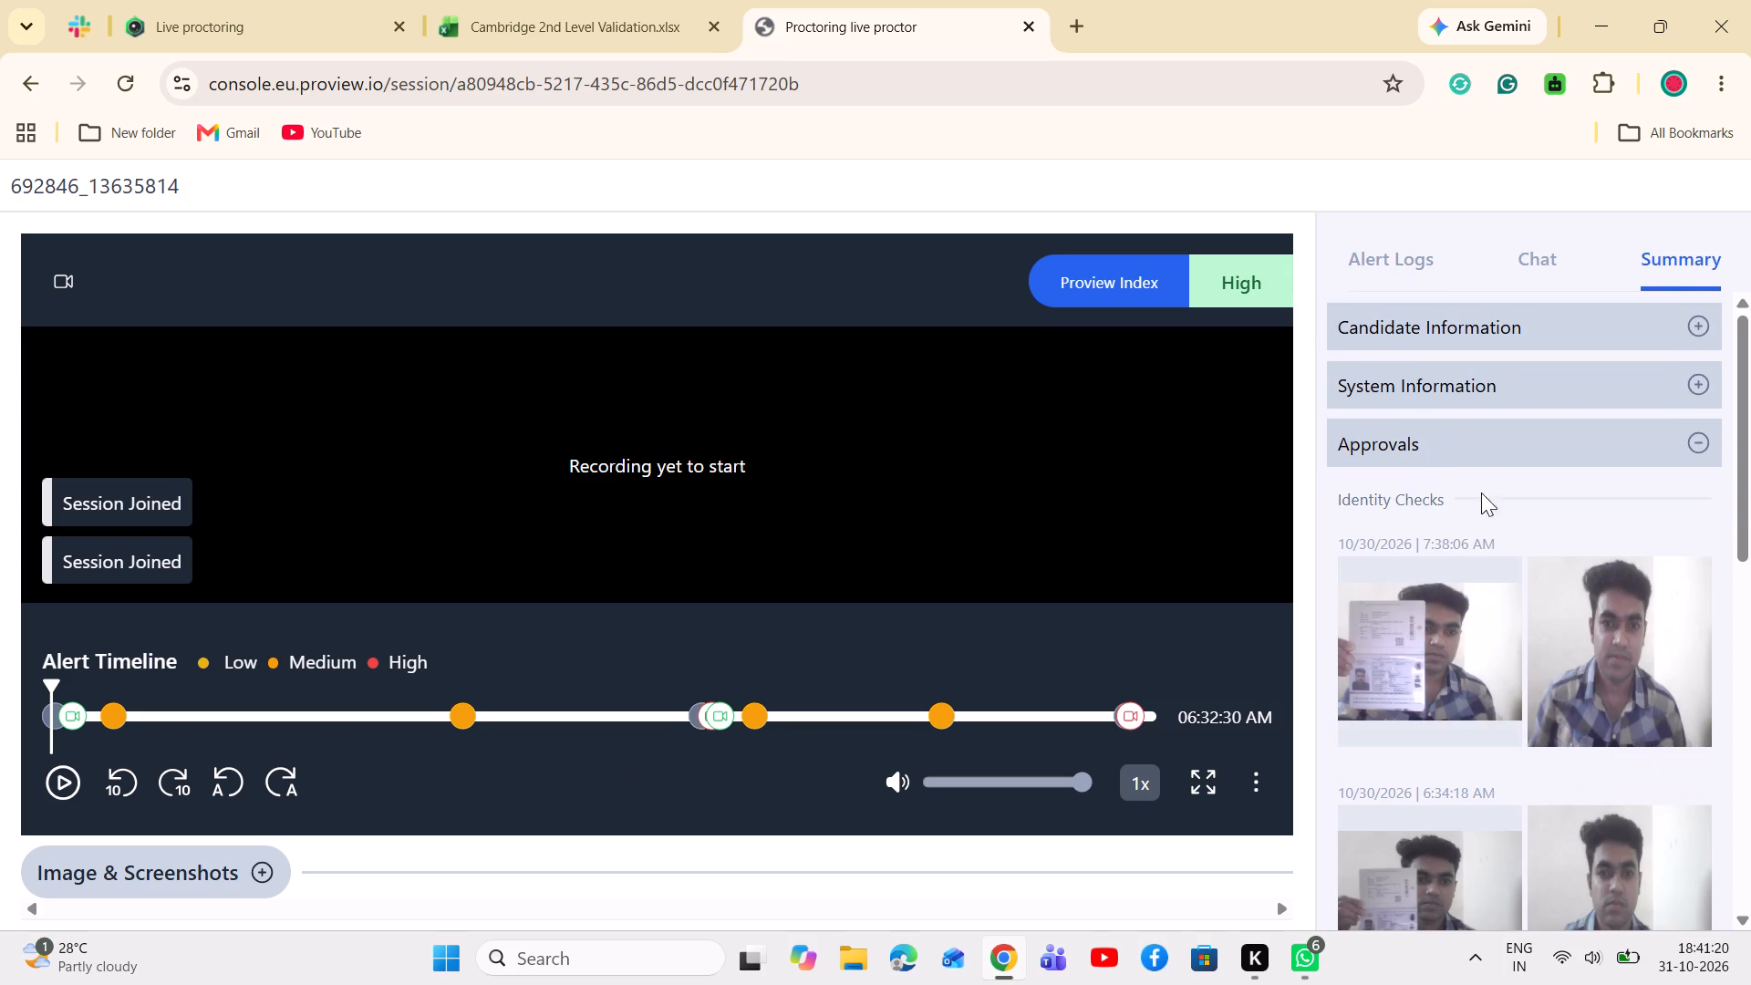
drag(1741, 526, 1746, 757)
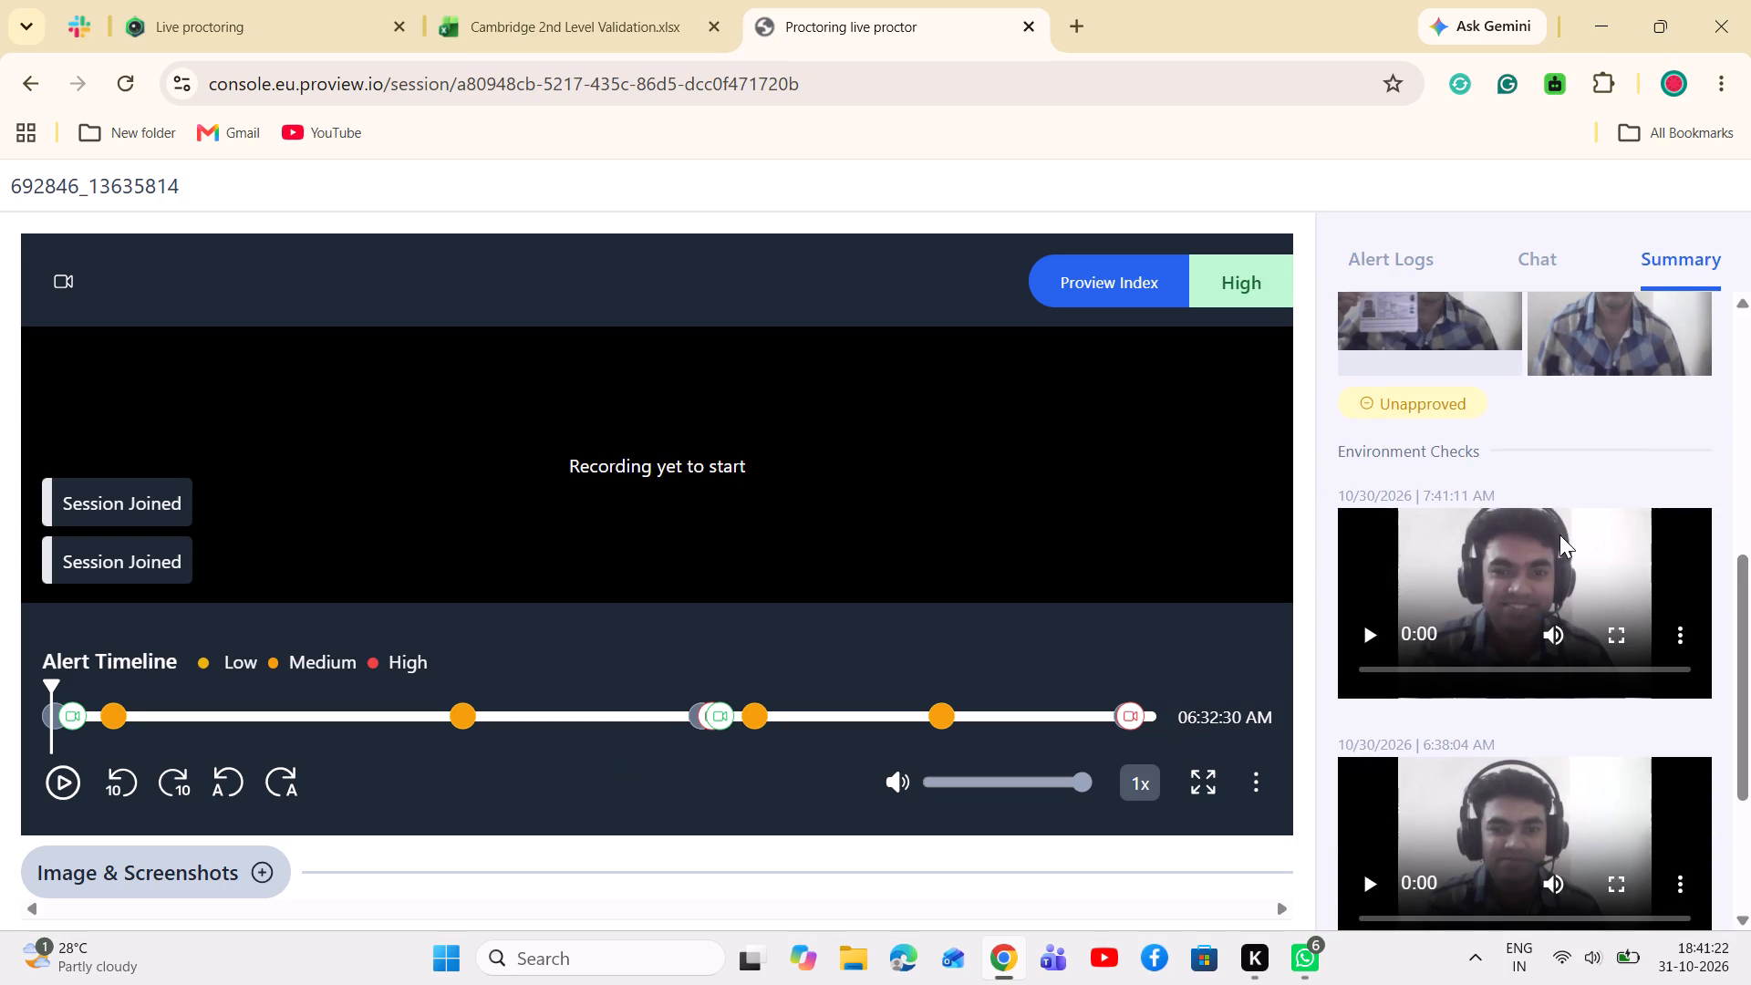
click(1559, 534)
click(364, 849)
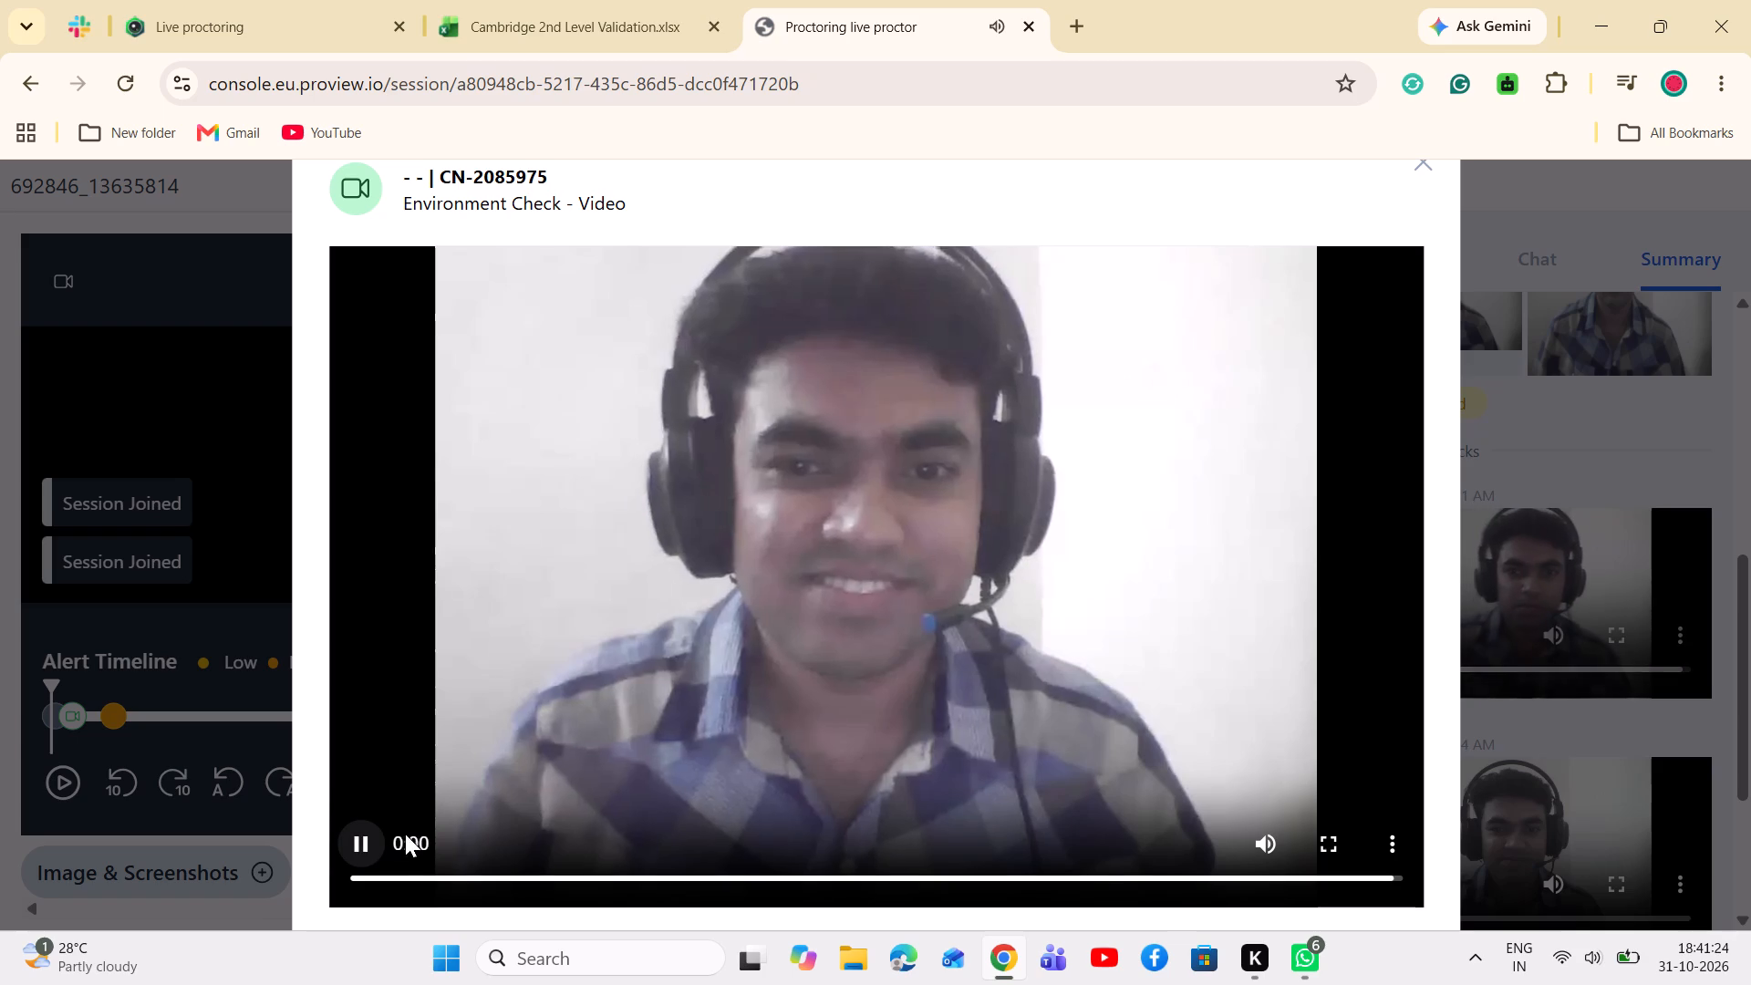
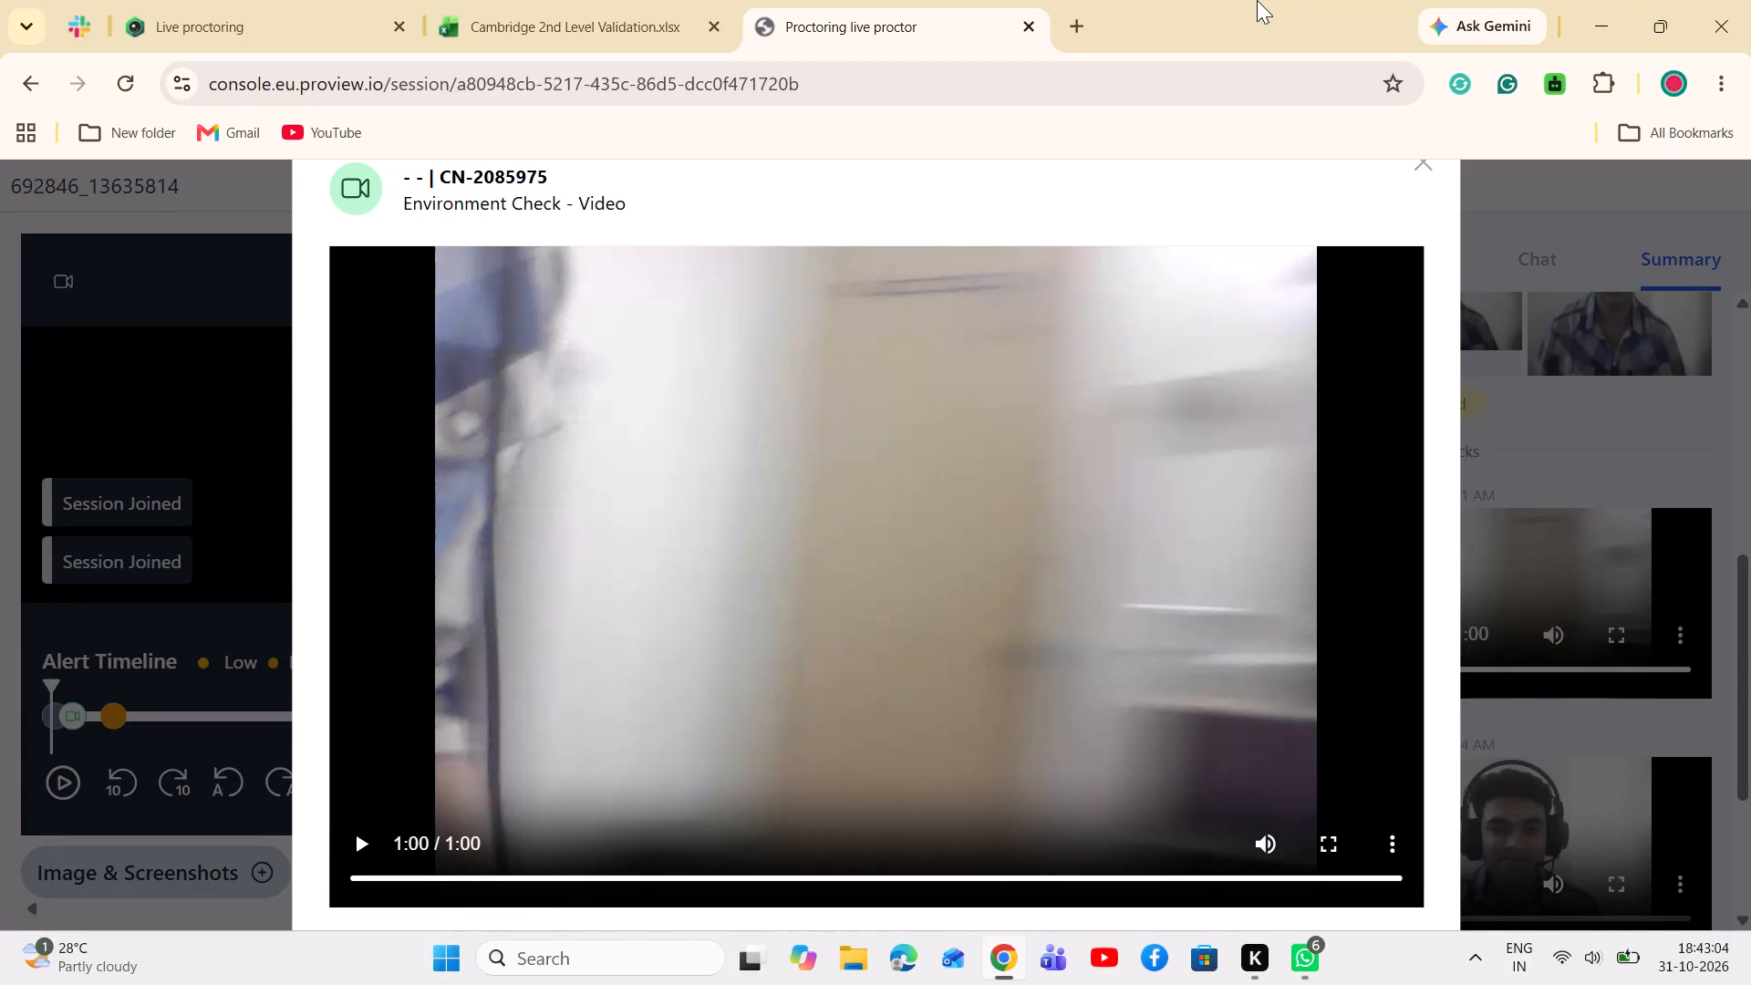
Play the candidate's environment check video again to examine the room, and close the video.
click(334, 814)
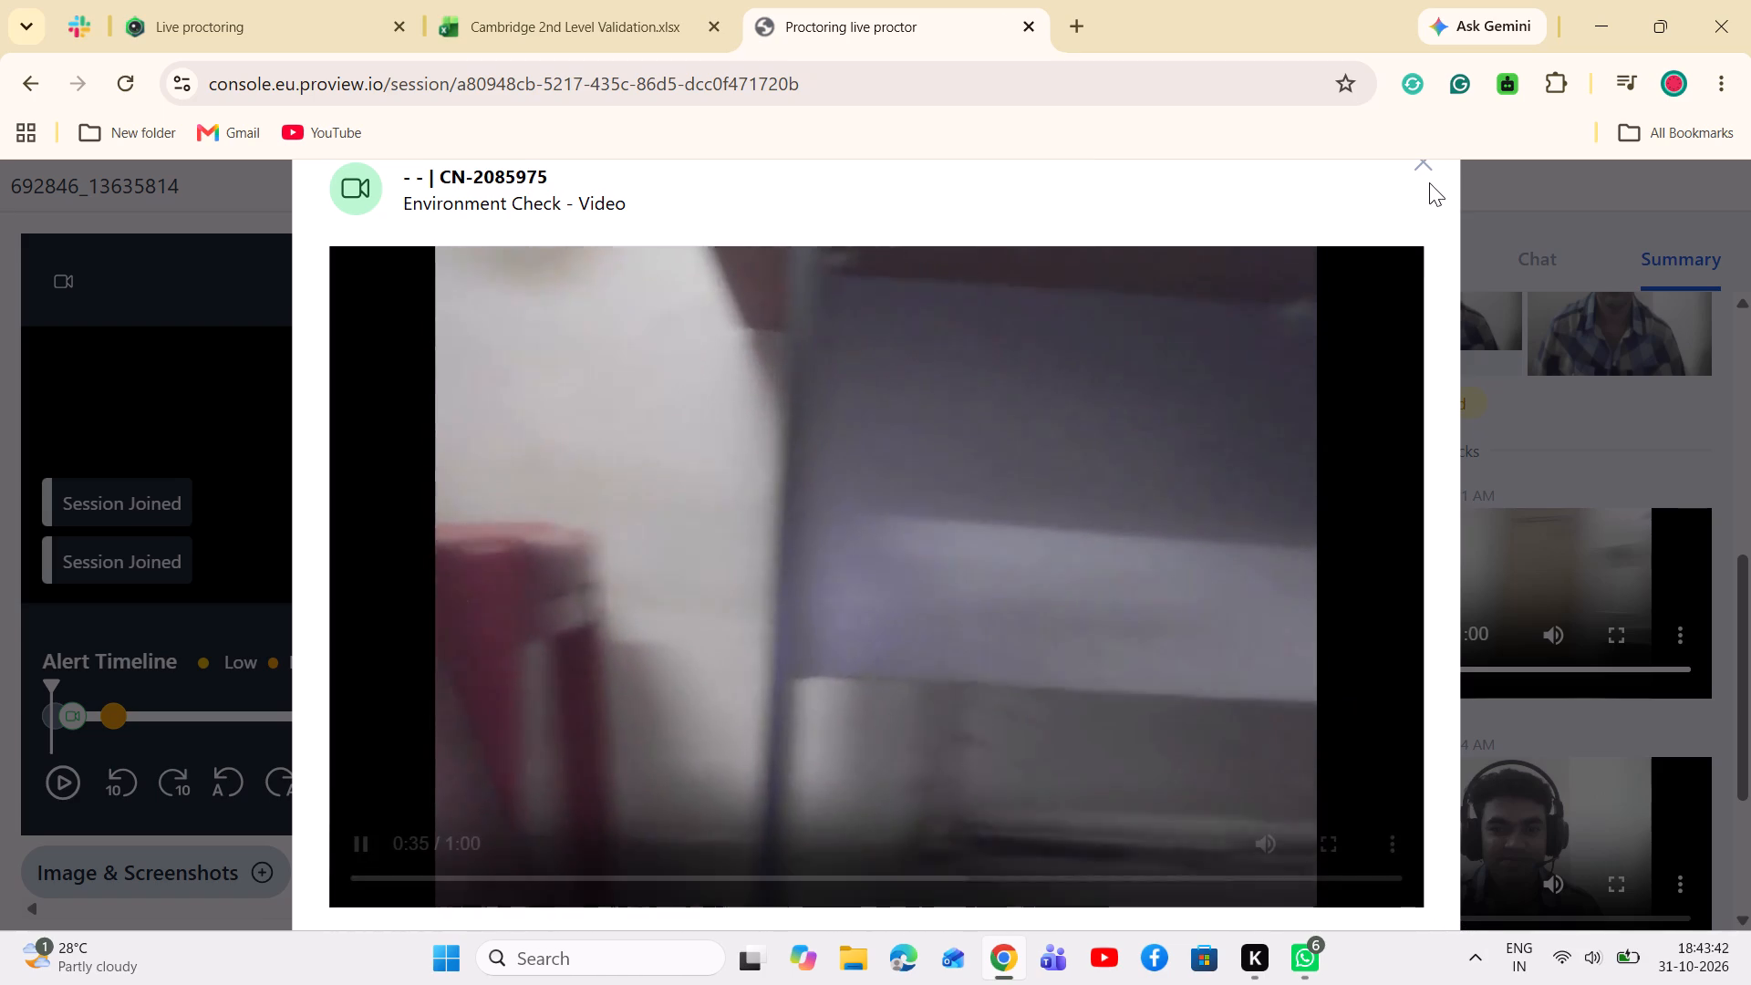
click(1425, 175)
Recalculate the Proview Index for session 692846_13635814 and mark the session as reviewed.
scroll(1503, 651, down, 4)
click(1432, 886)
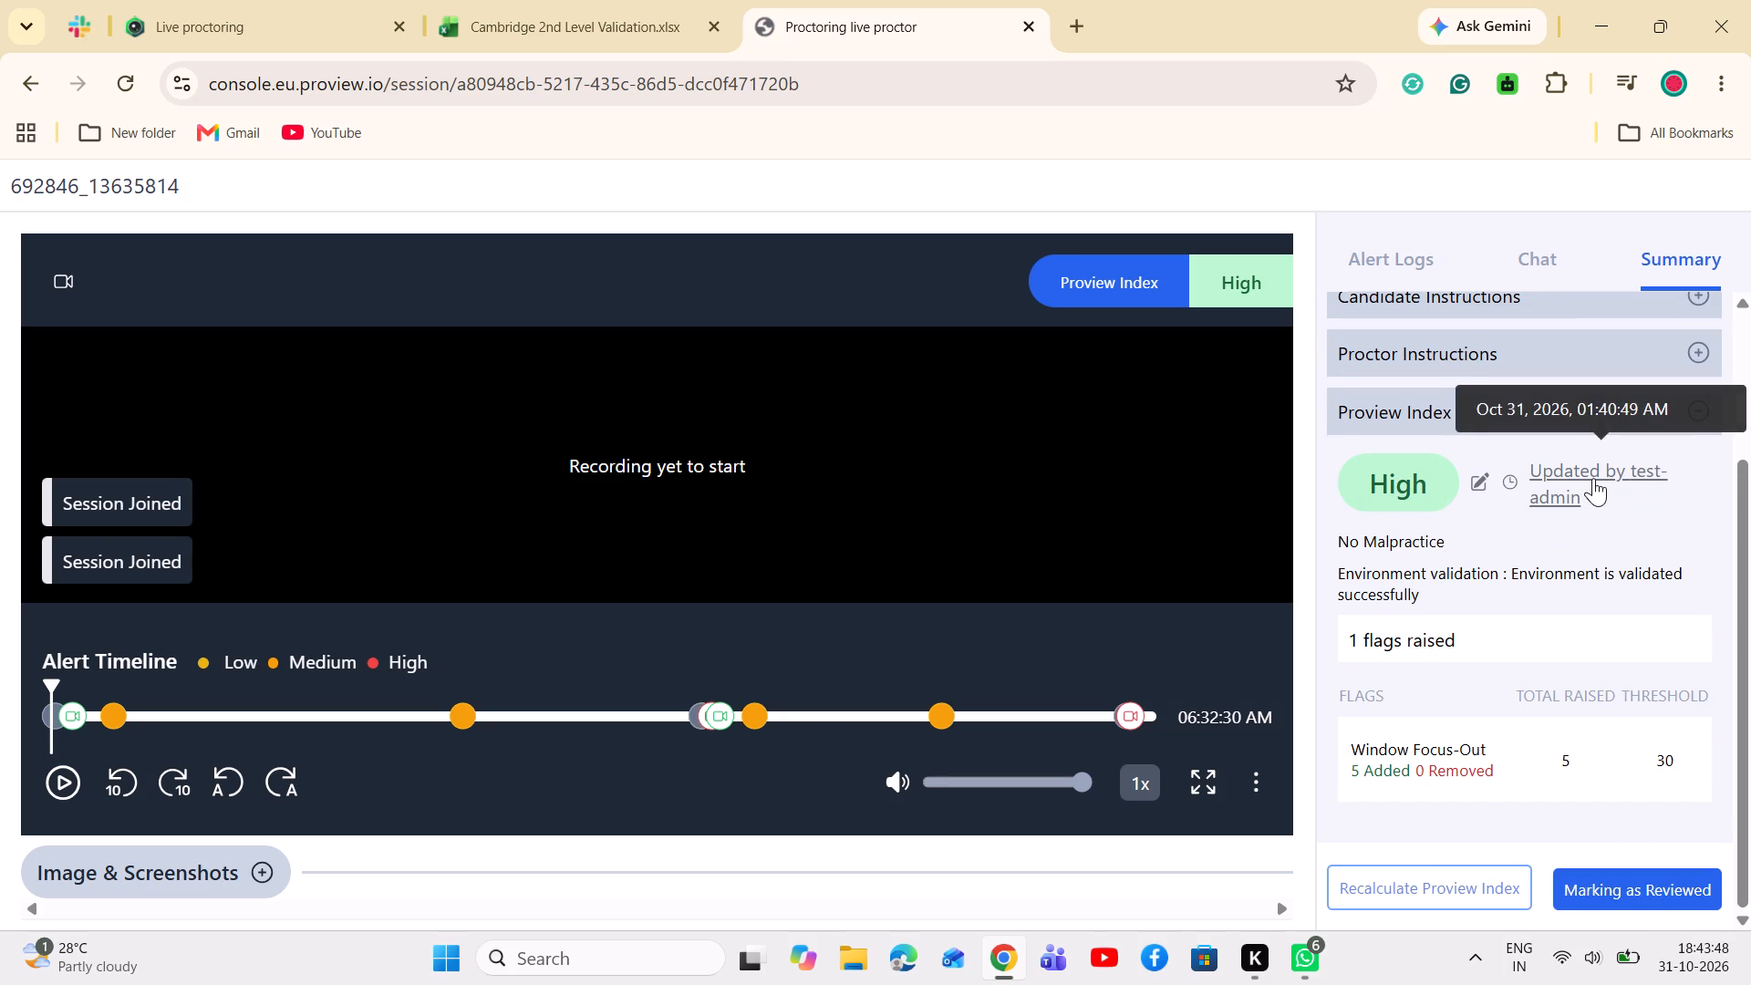
click(1643, 897)
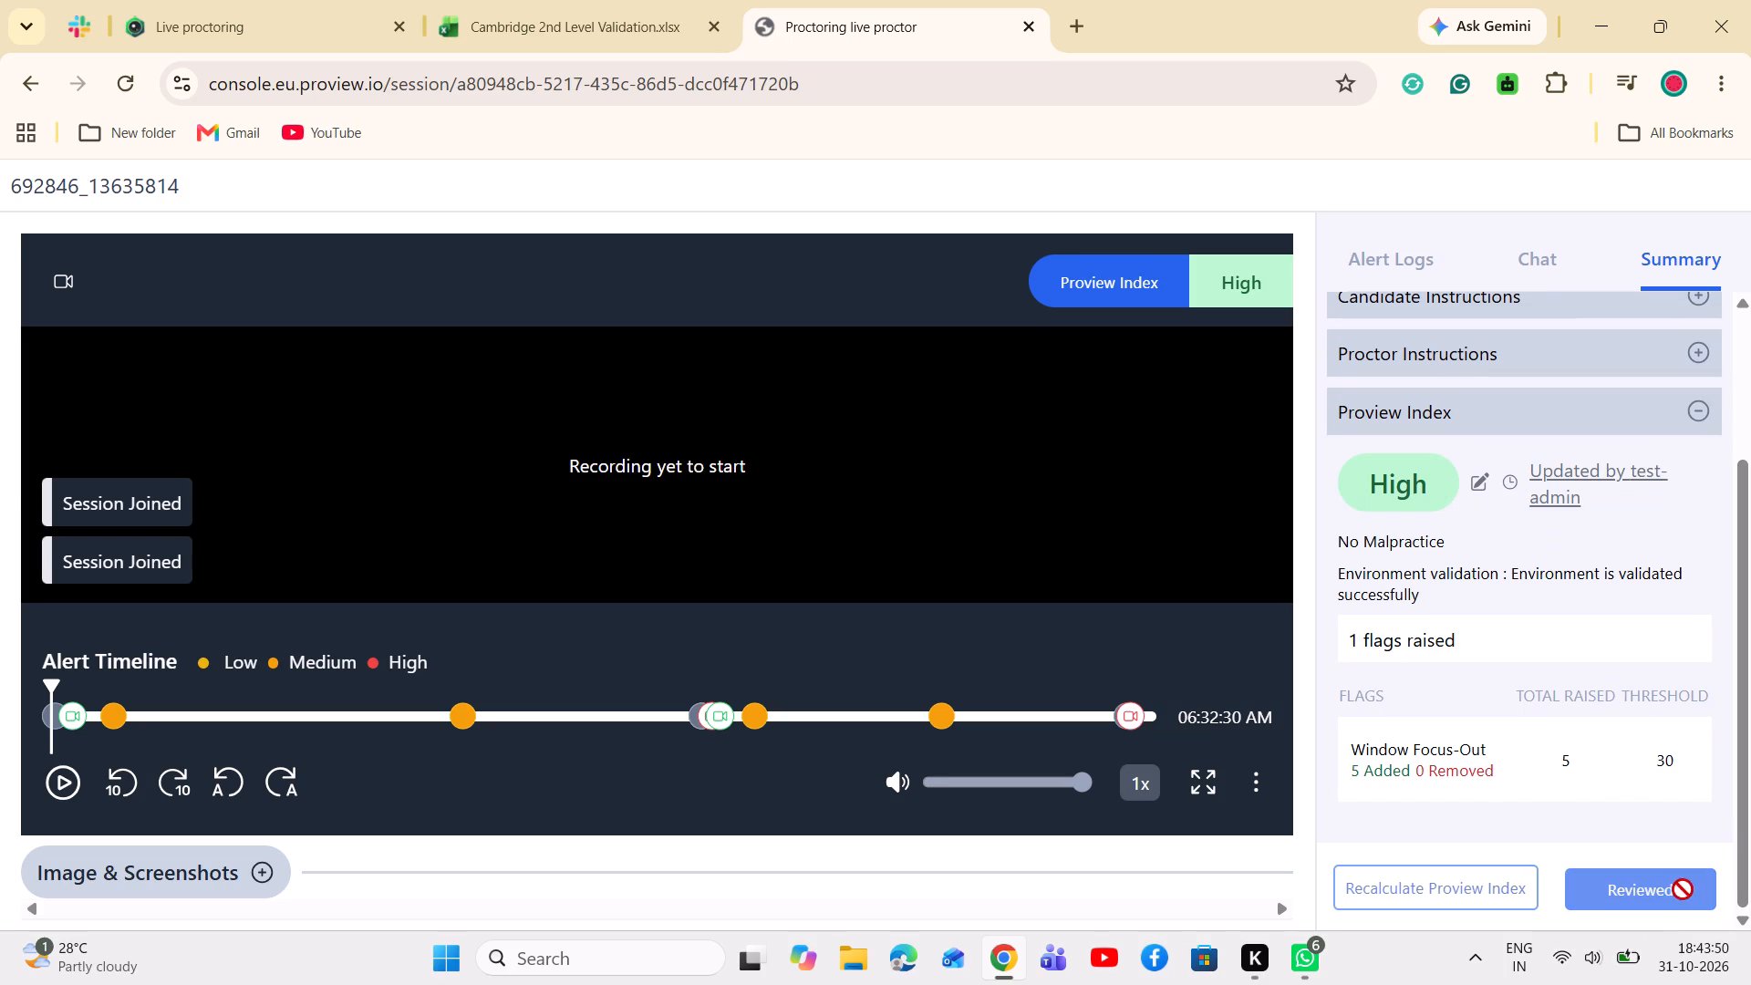
Return to the Live proctoring candidate list.
click(304, 3)
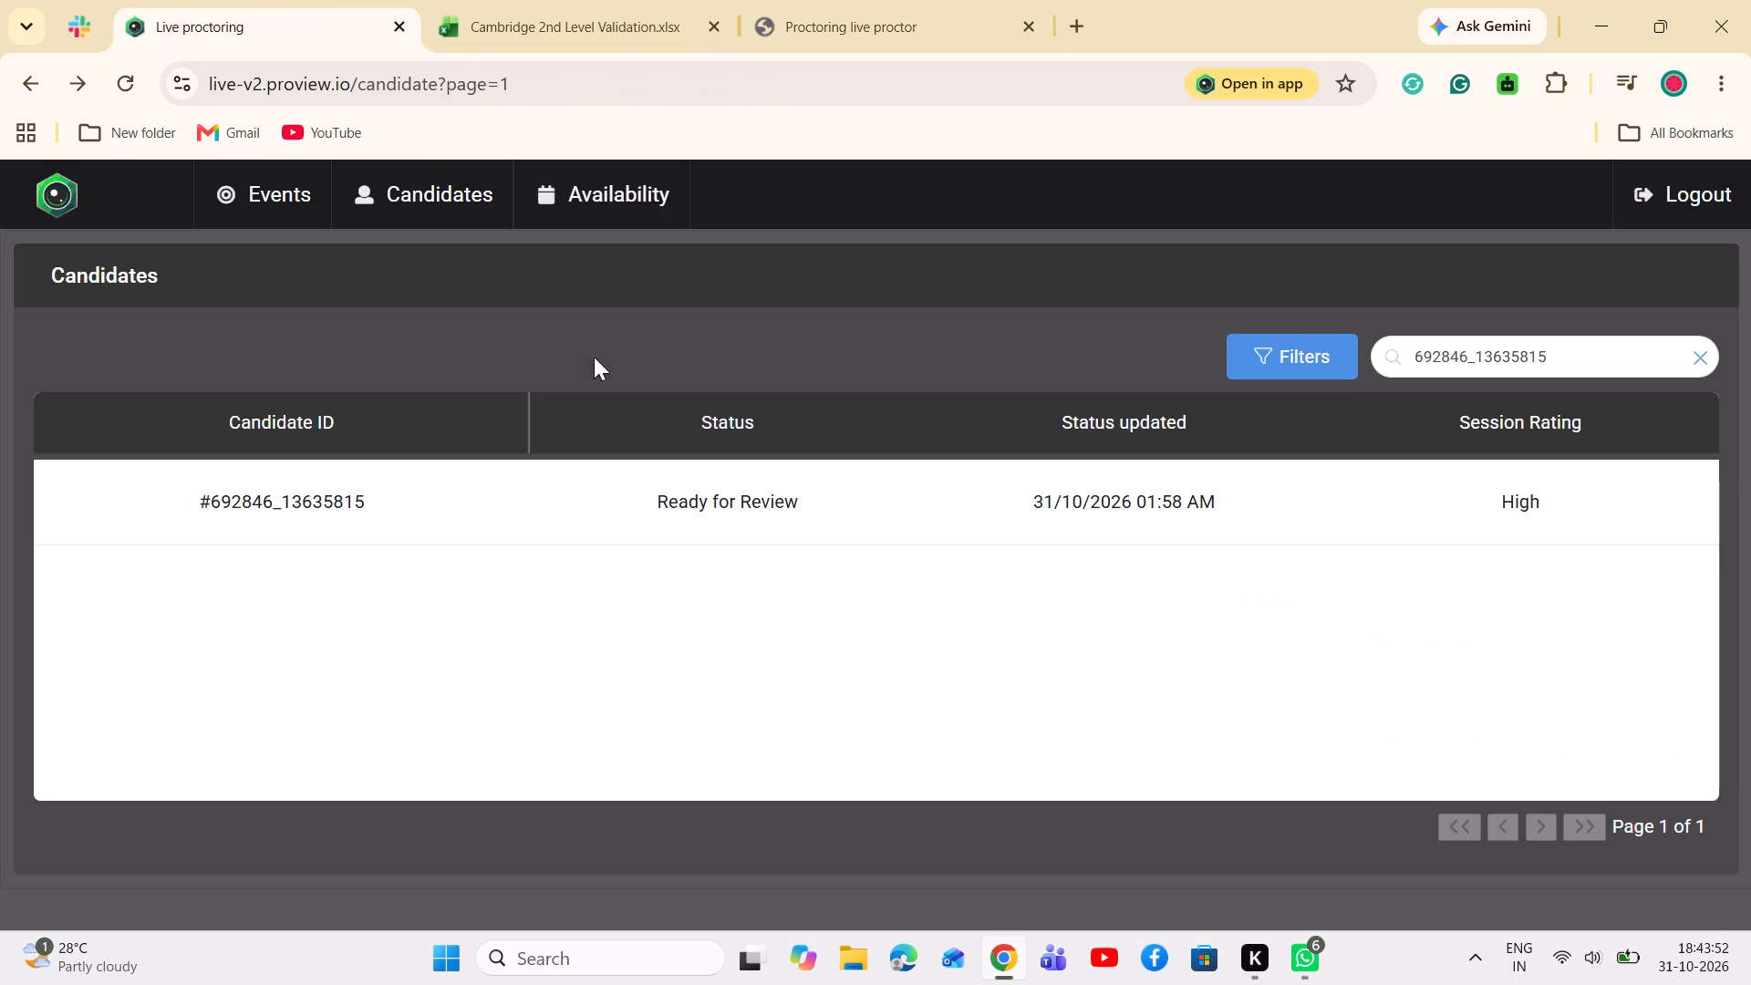
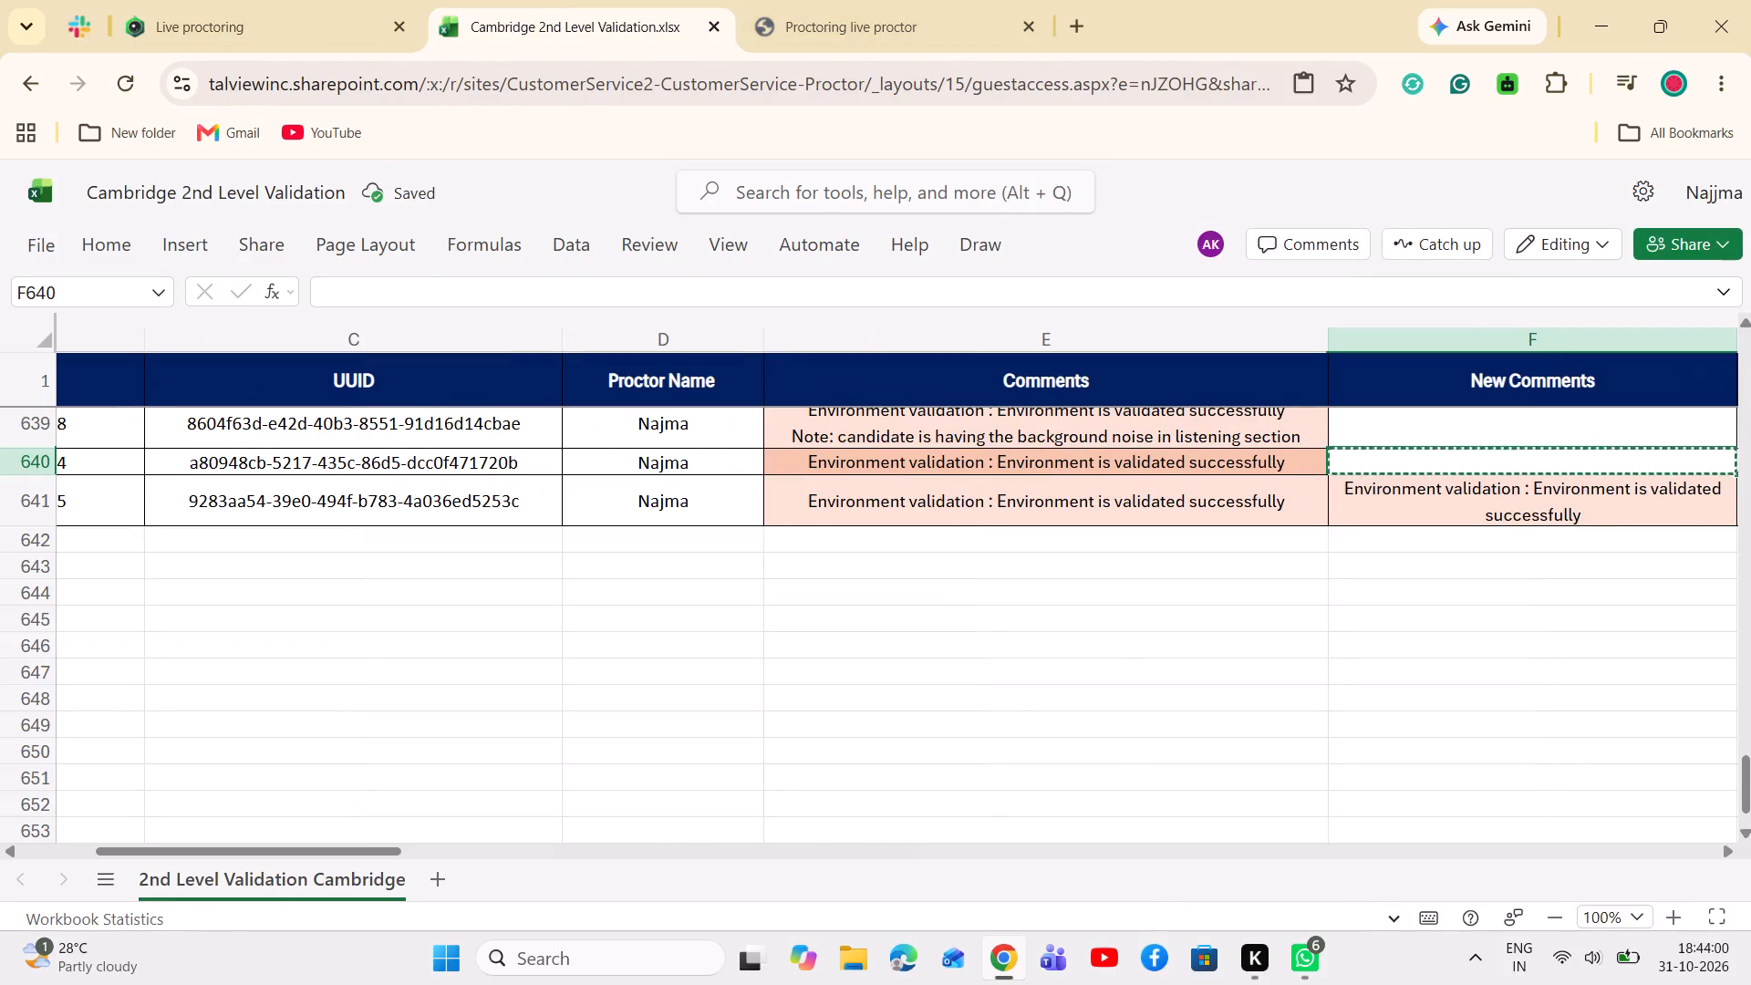
In the validation sheet, copy row 640's comment "Environment validation : Environment is validated successfully" into its New Comments cell.
click(1452, 455)
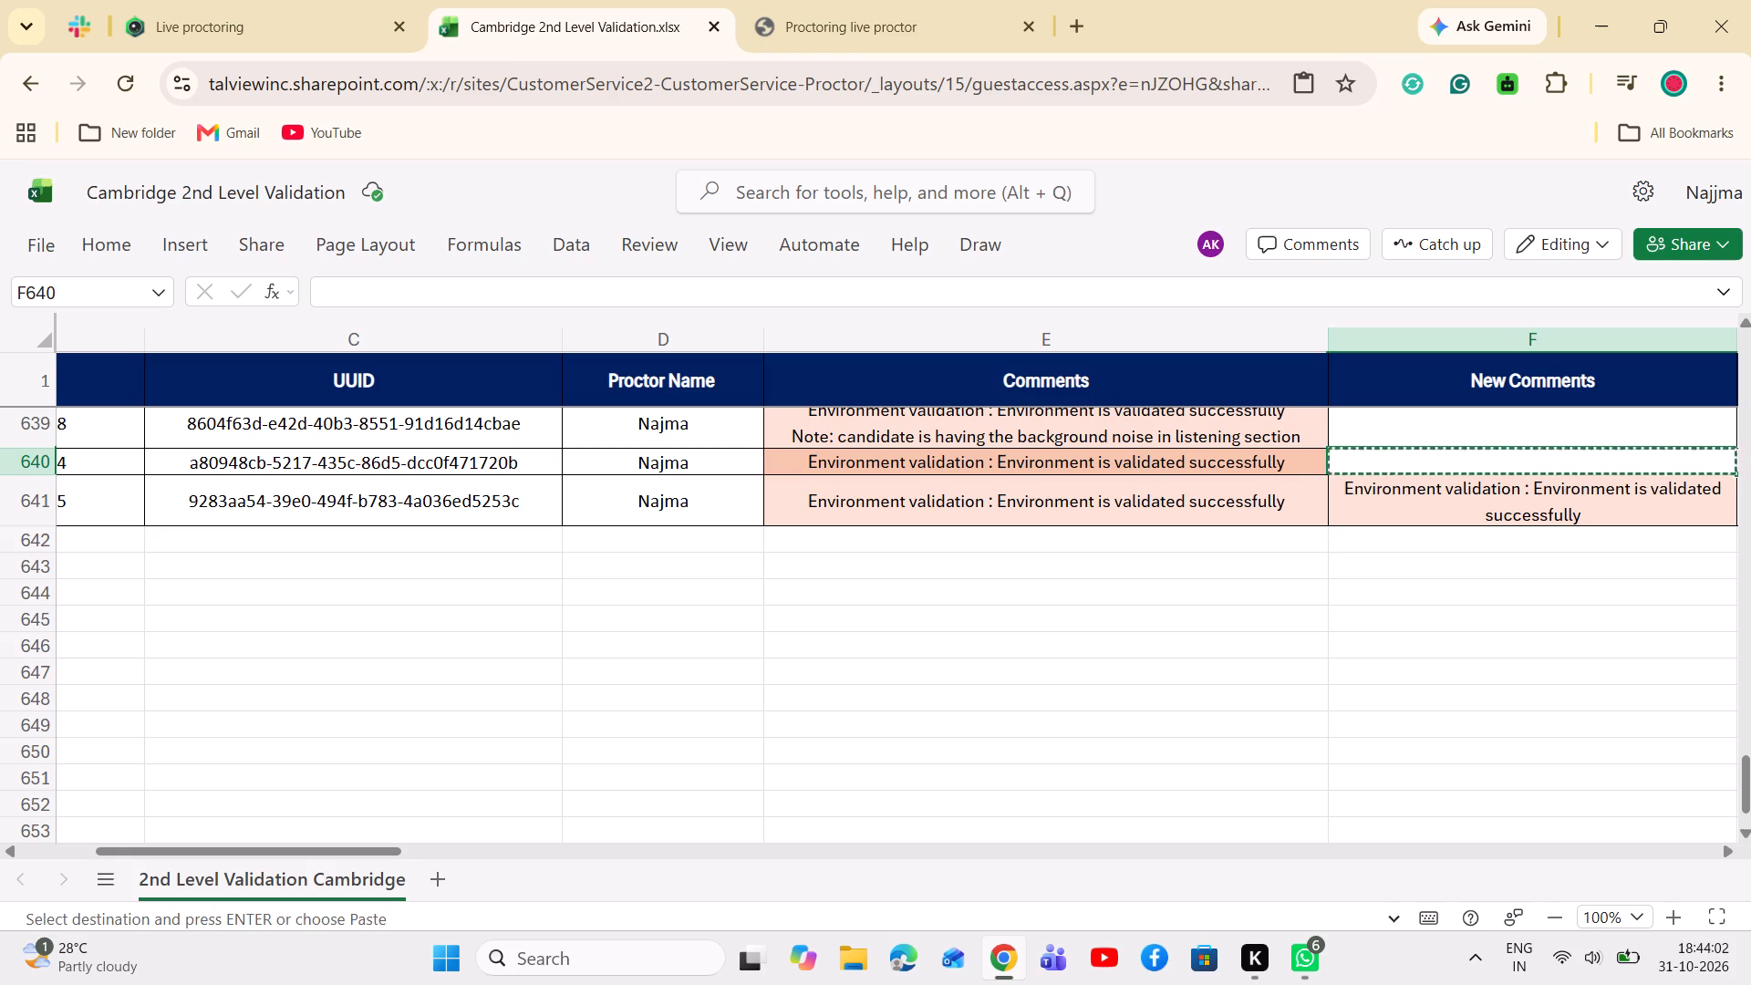
key(ctrl+v)
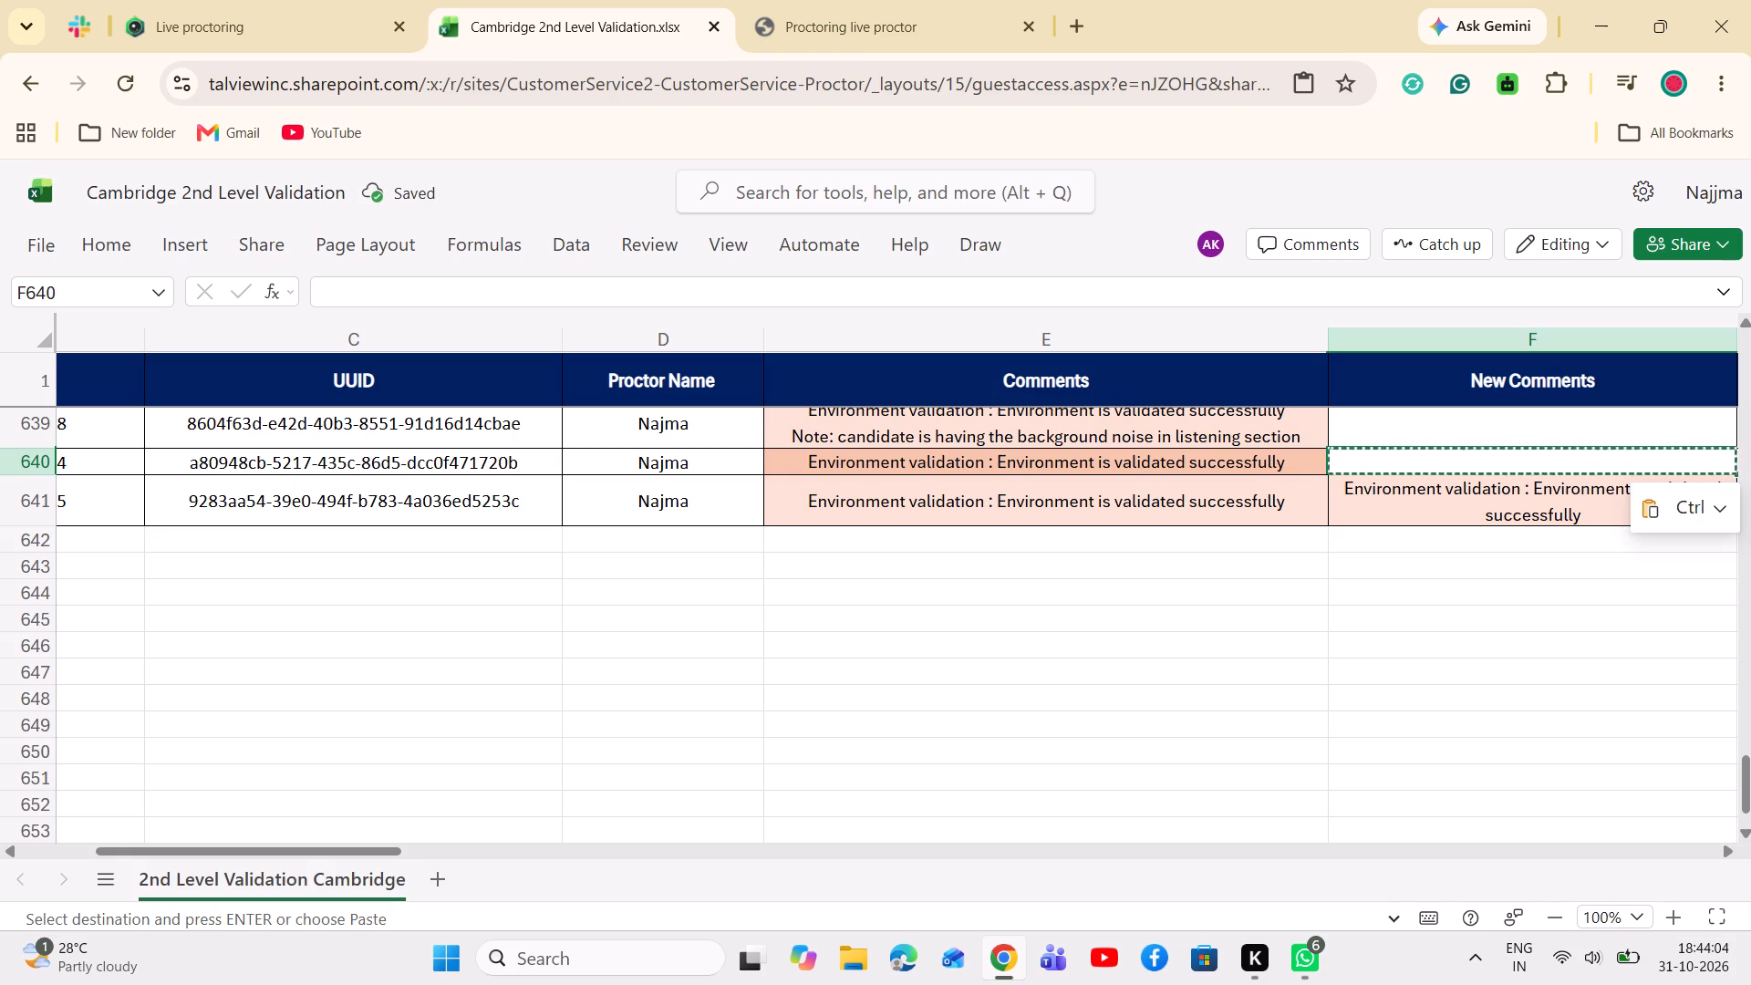
click(1303, 461)
right_click(1303, 461)
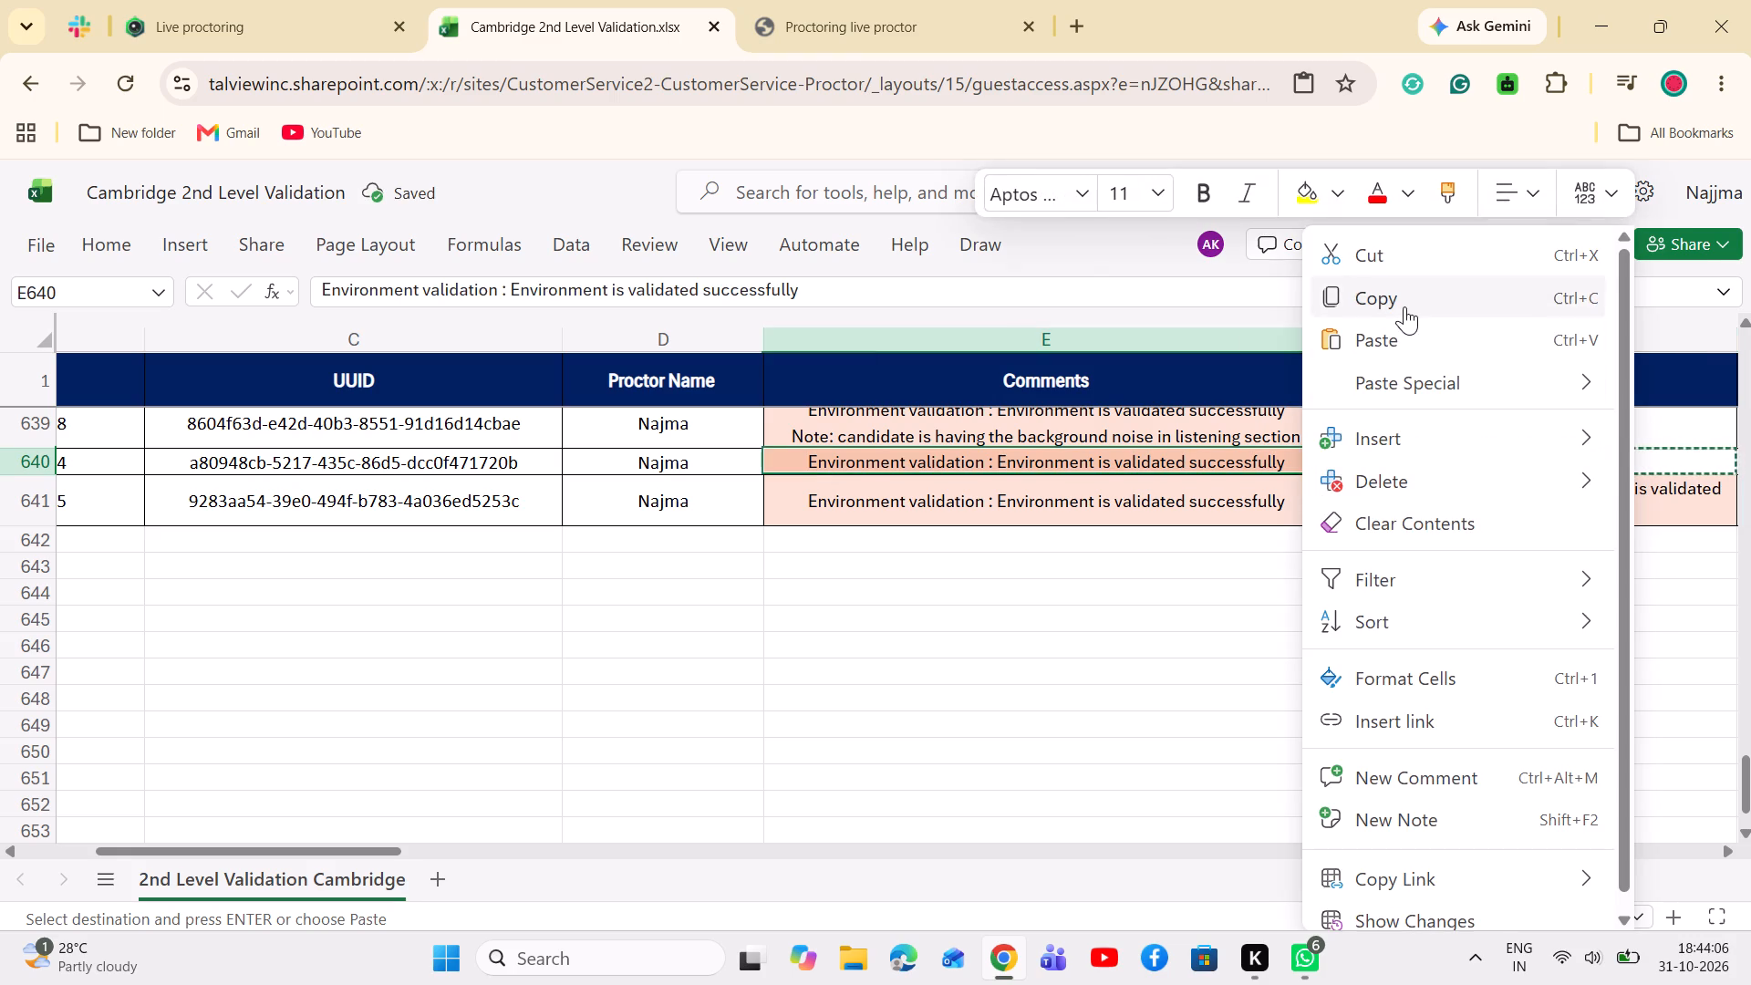
click(1404, 306)
click(1558, 461)
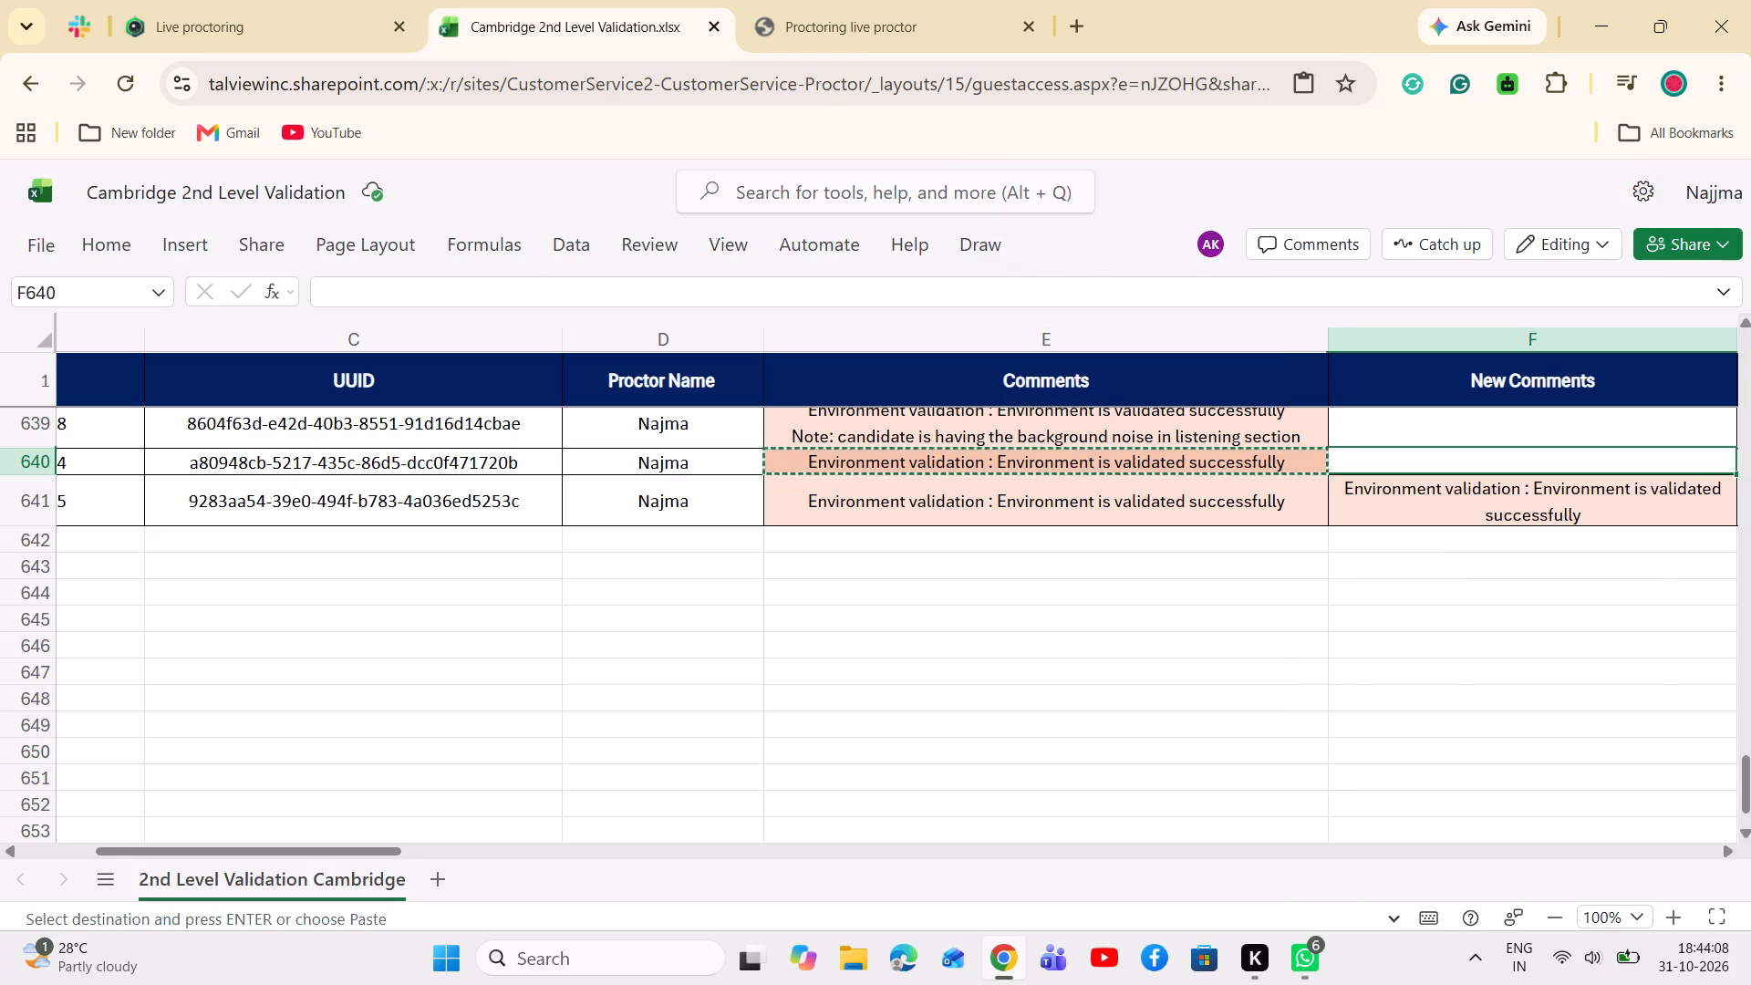
key(ctrl+v)
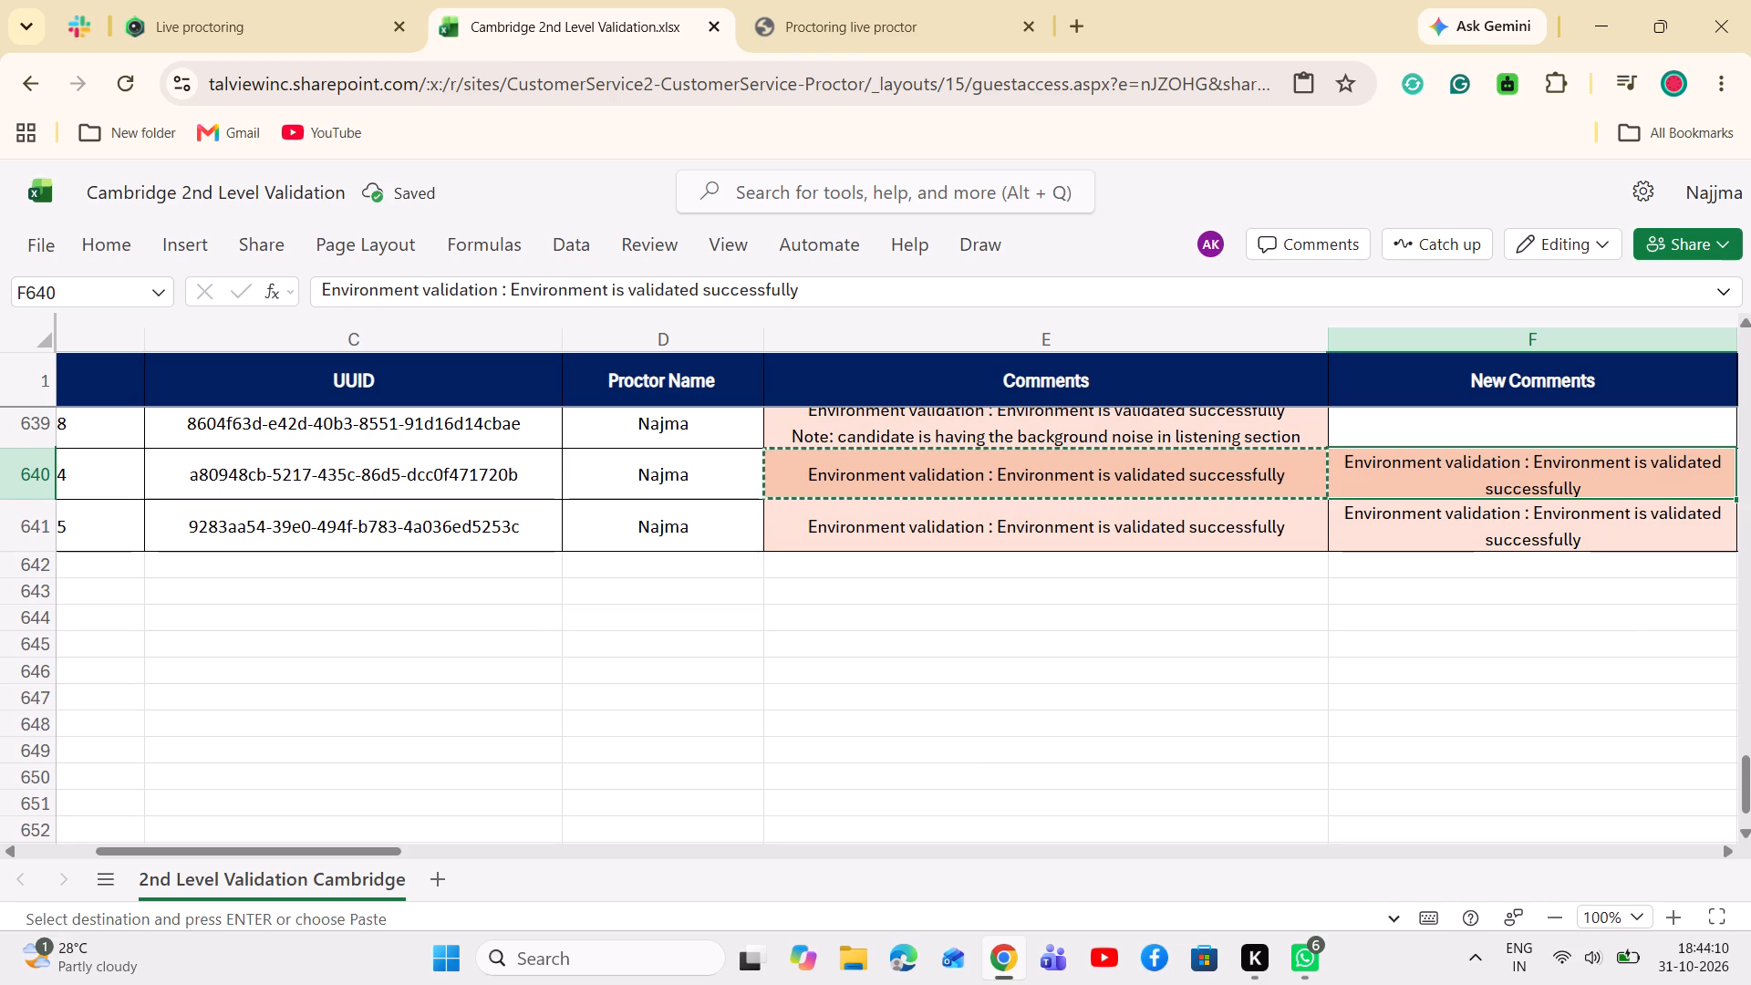
Set both the Previous and Current Proview Description in row 640 to No Malpractice.
click(1287, 459)
click(1420, 475)
key(Right)
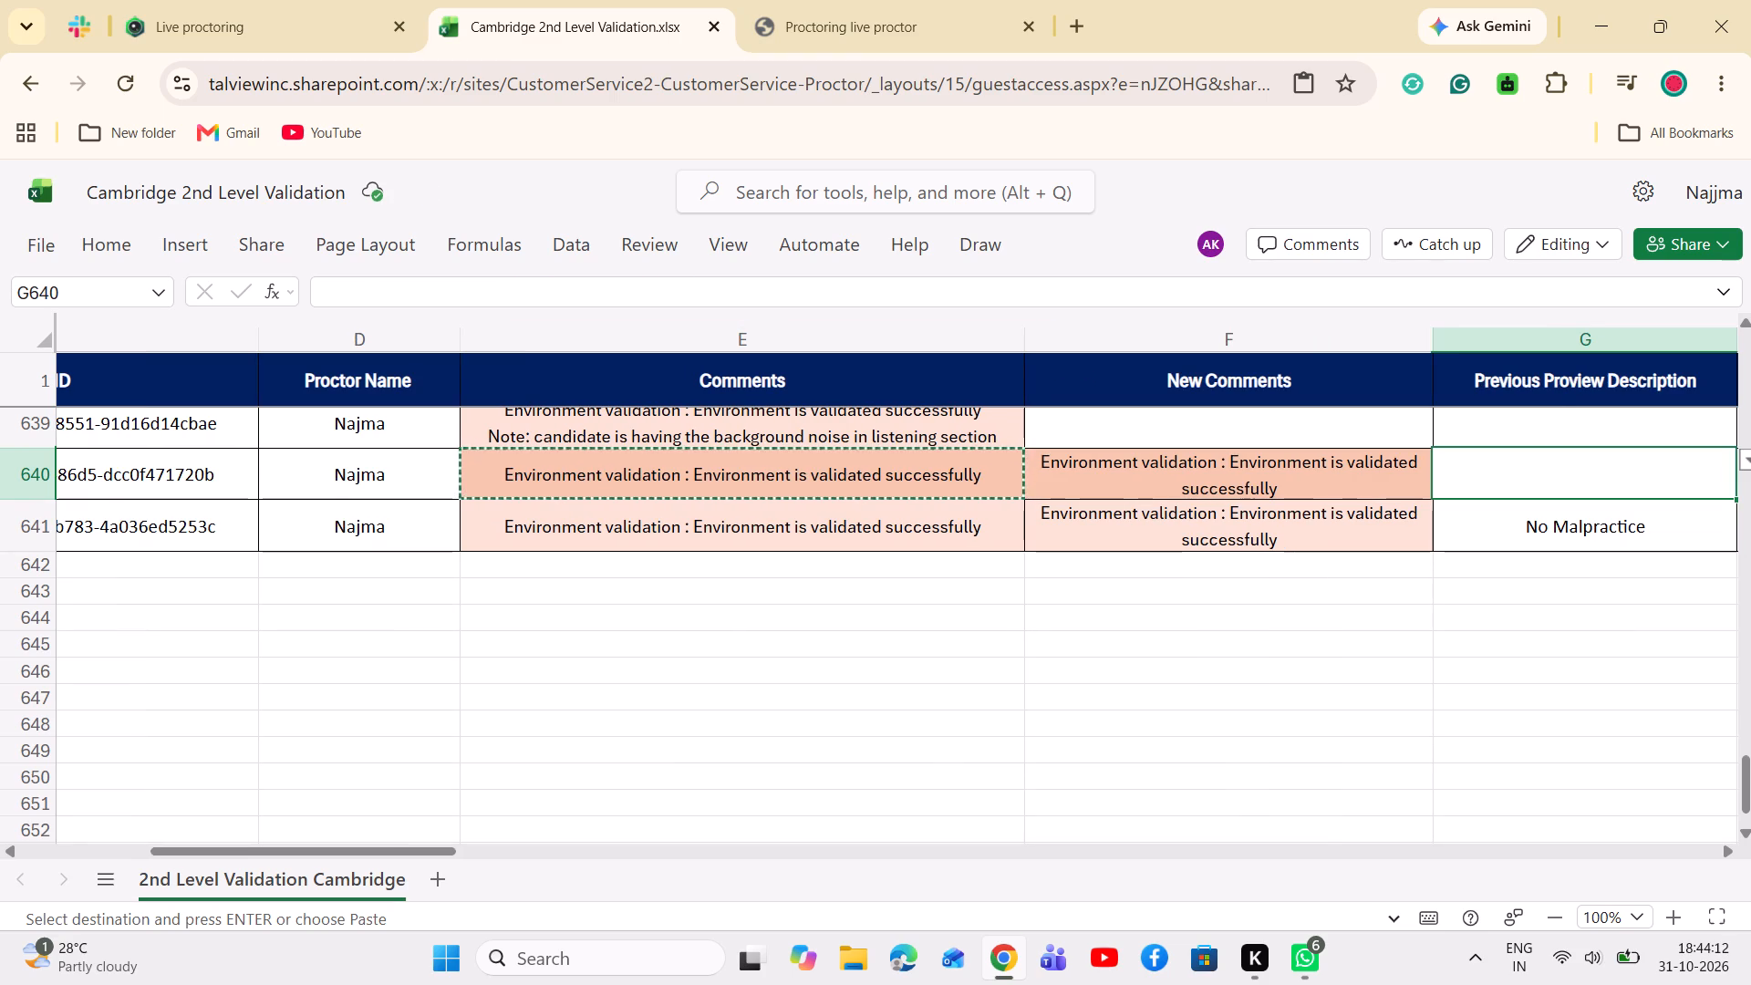
key(Right)
click(1301, 462)
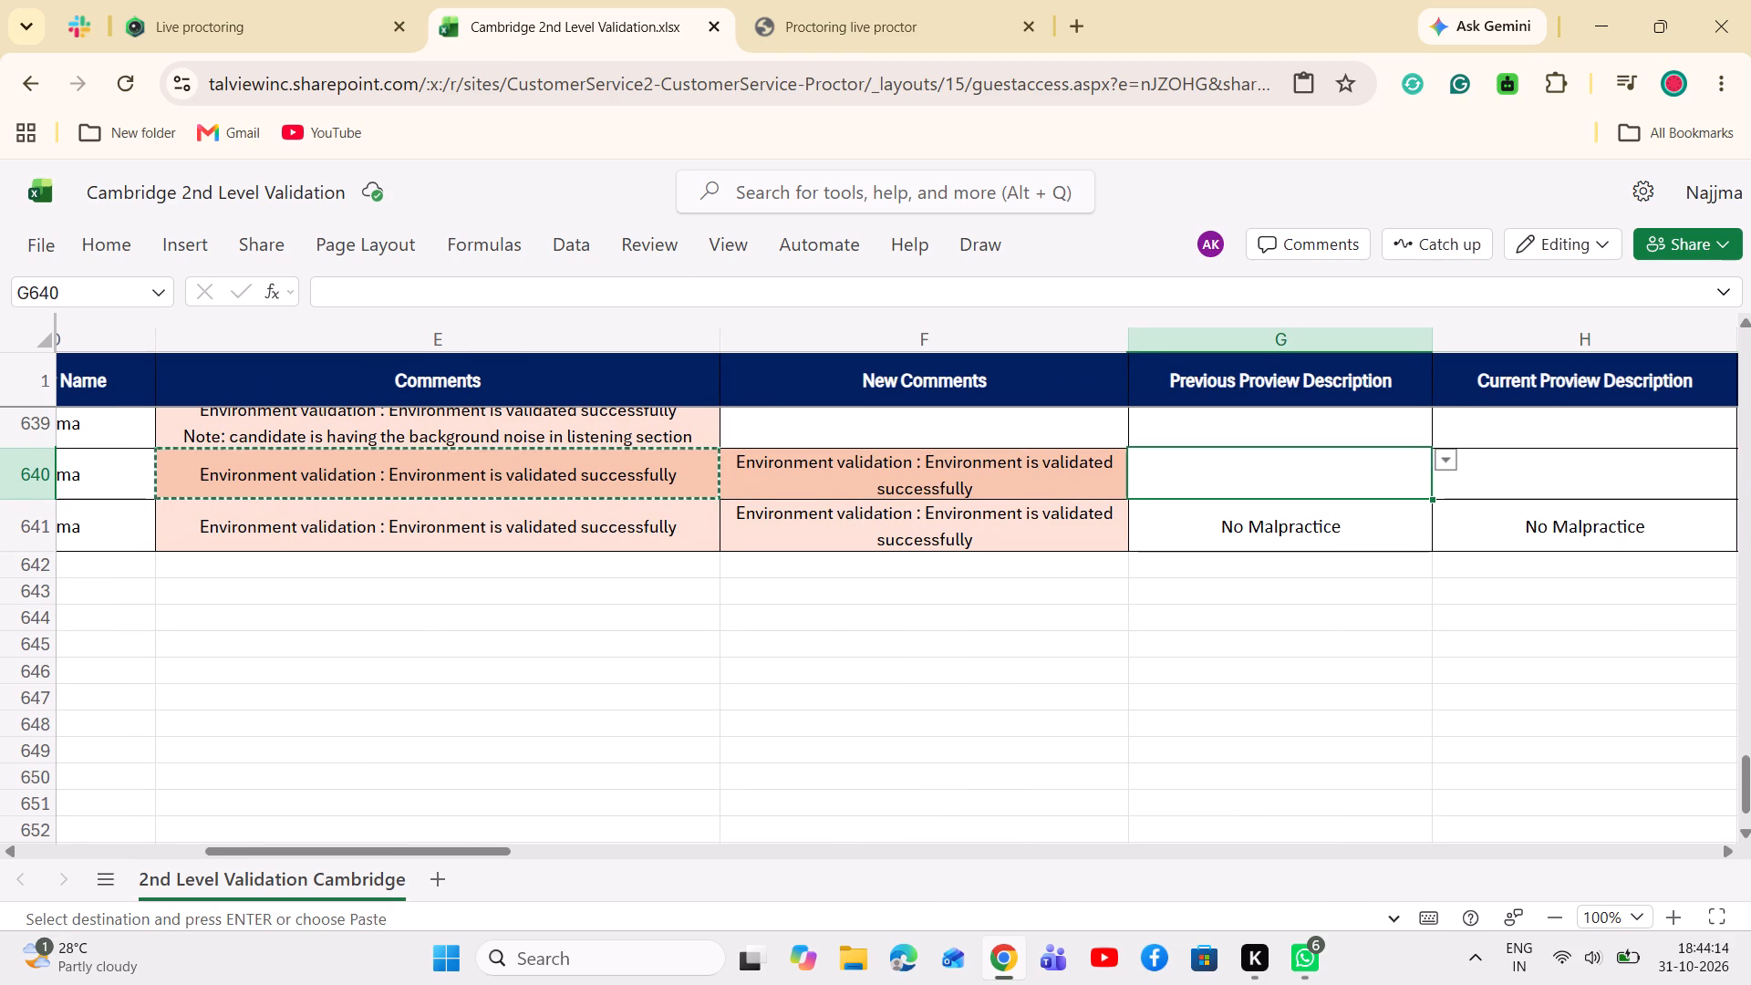
click(1452, 461)
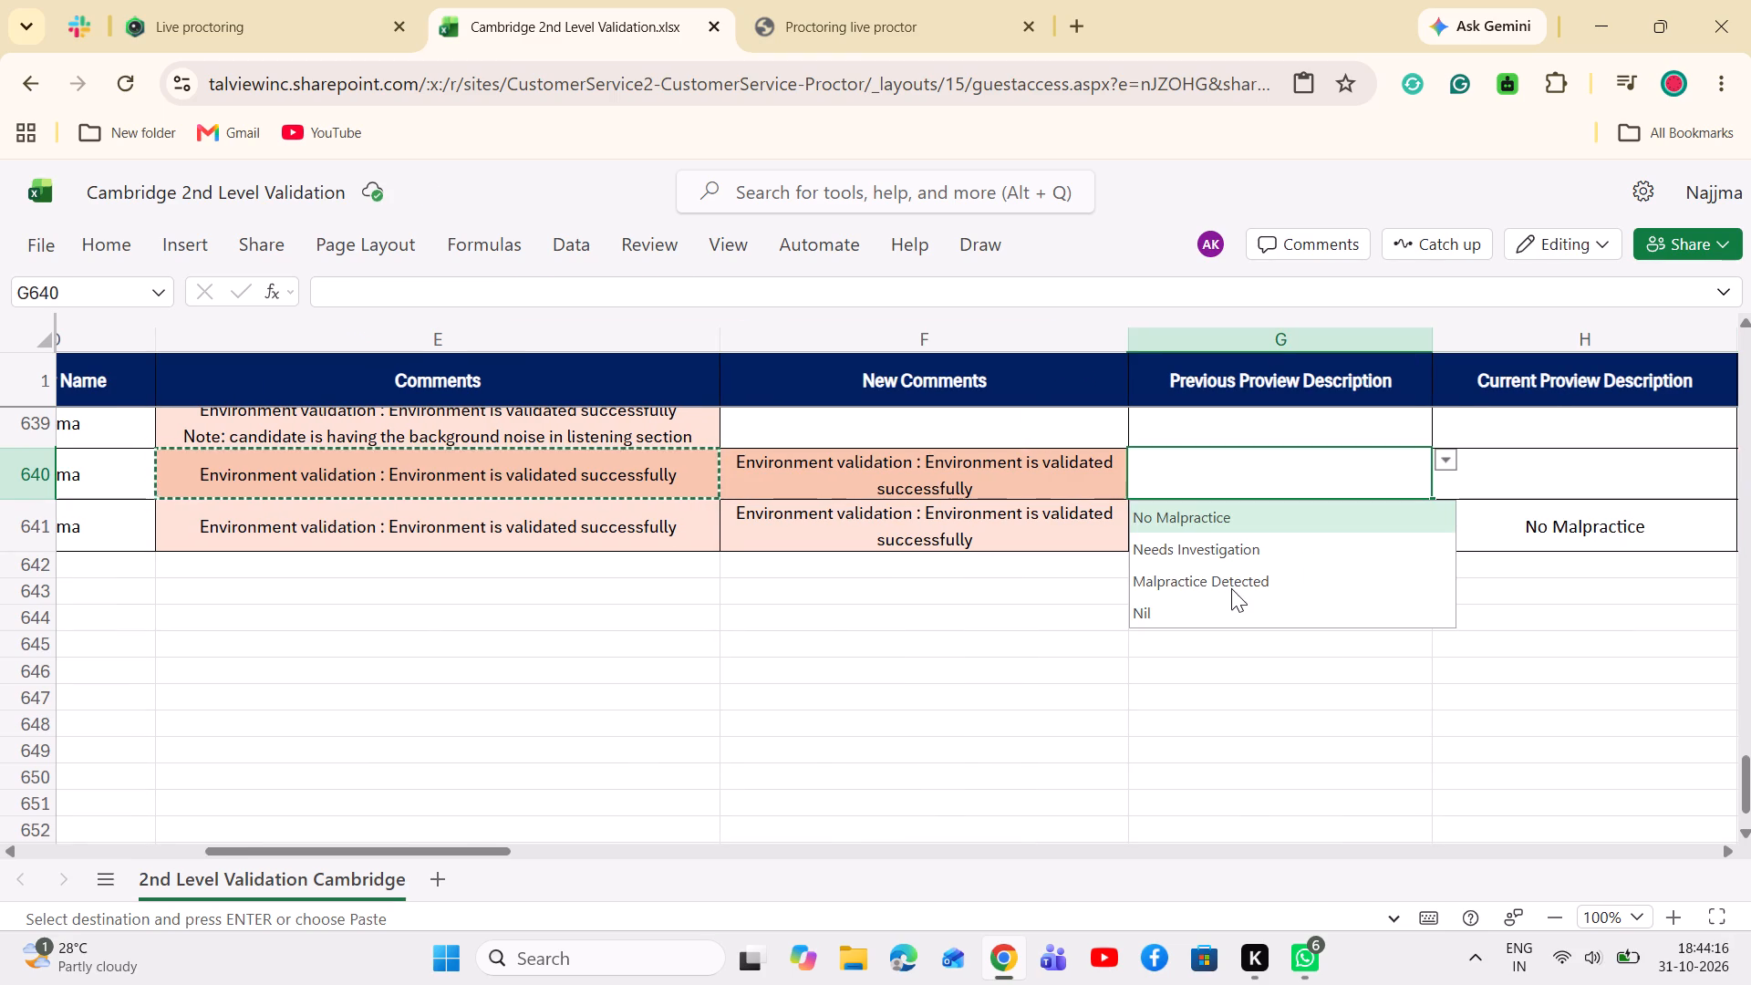
click(1179, 519)
click(1469, 468)
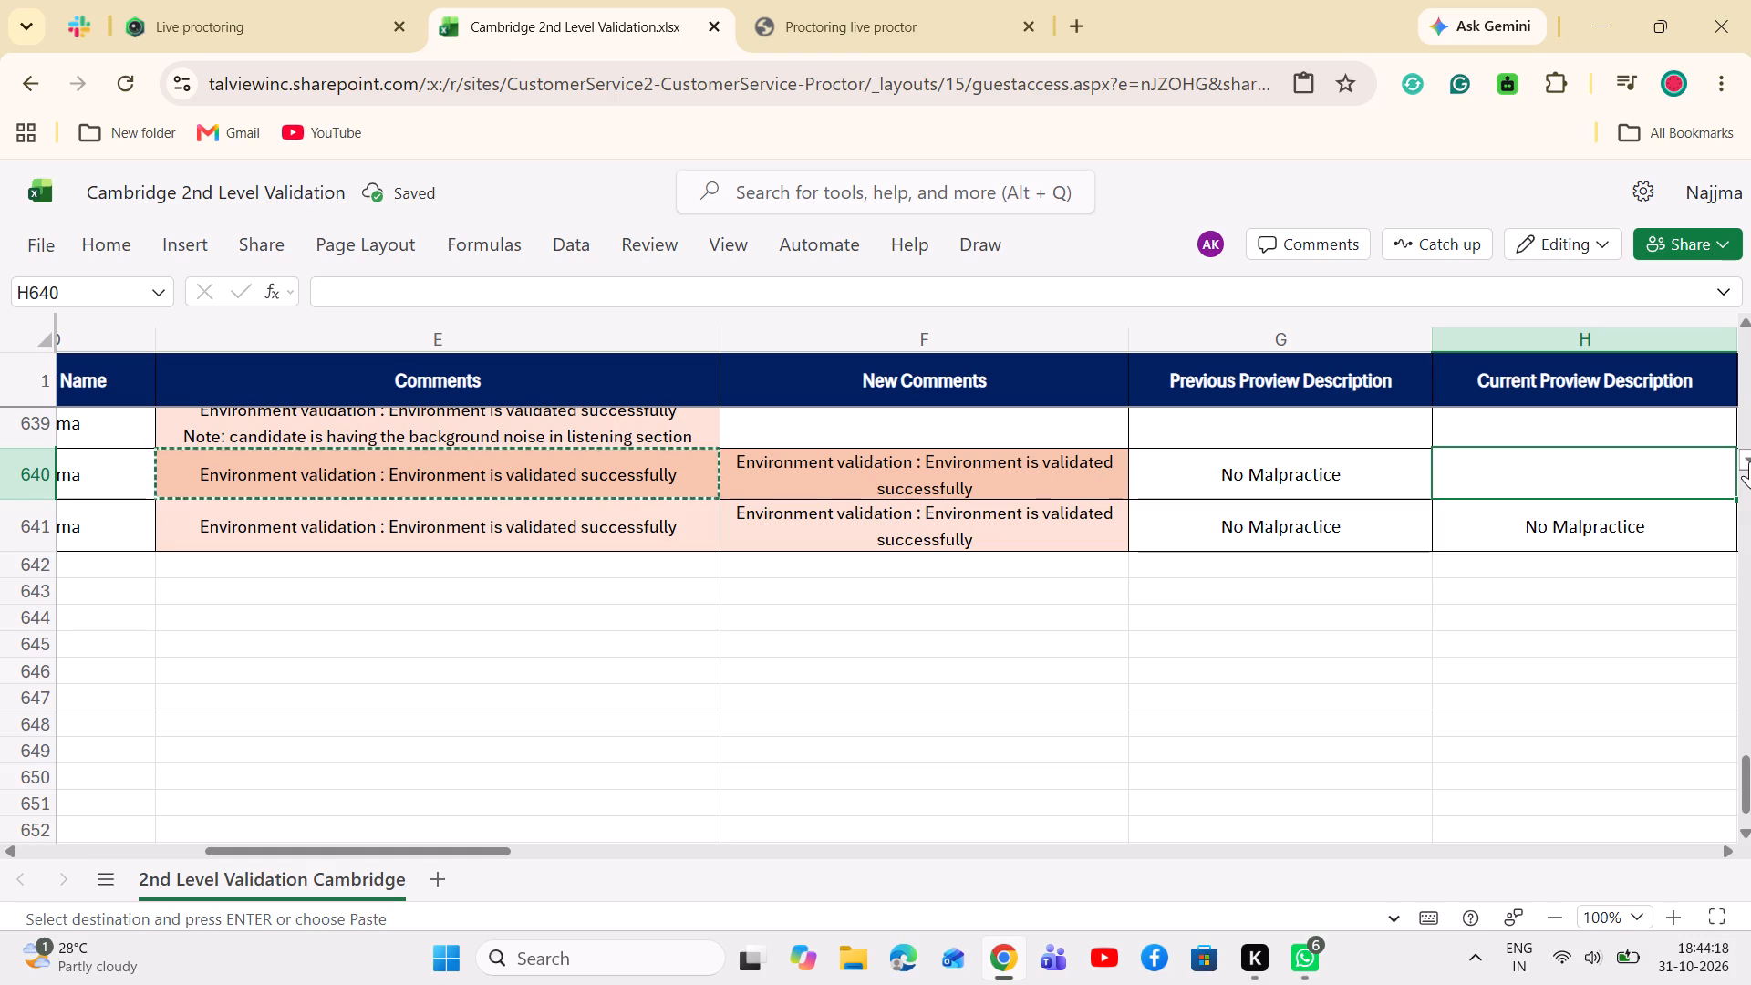
click(1750, 461)
click(1557, 526)
Set both the Previous and Current Proview Index Rating in row 640 to High.
click(1361, 493)
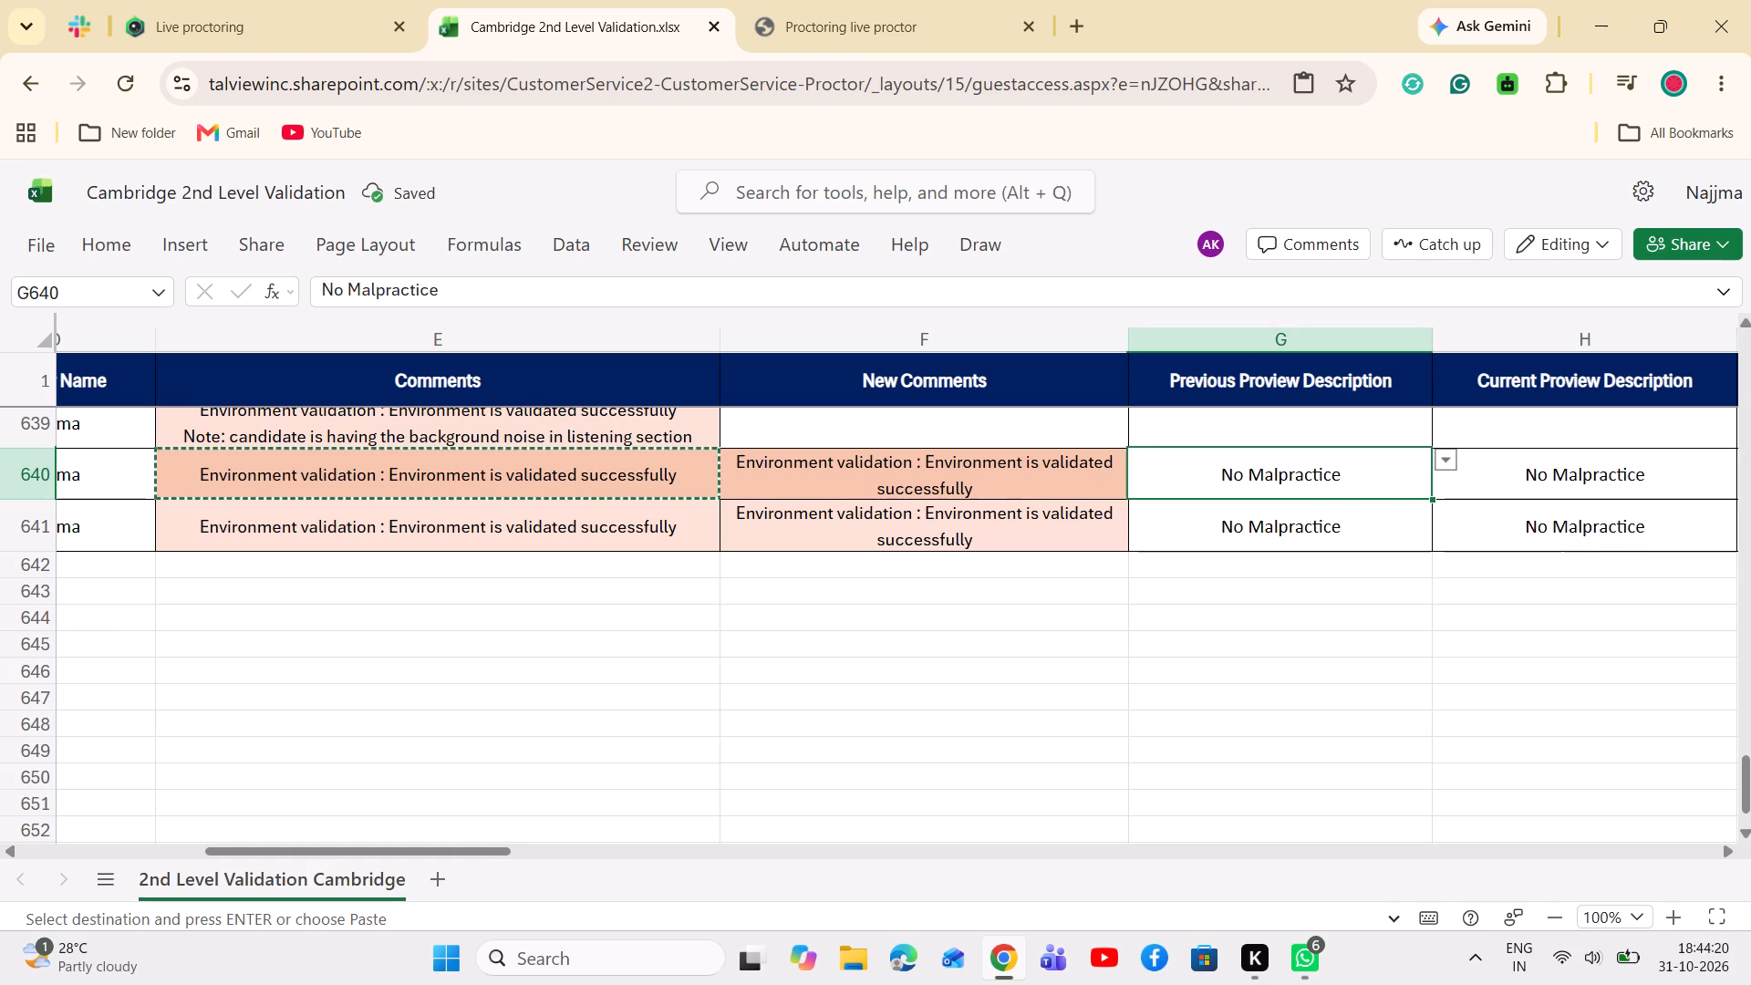
key(Right)
key(Right)
key(Right)
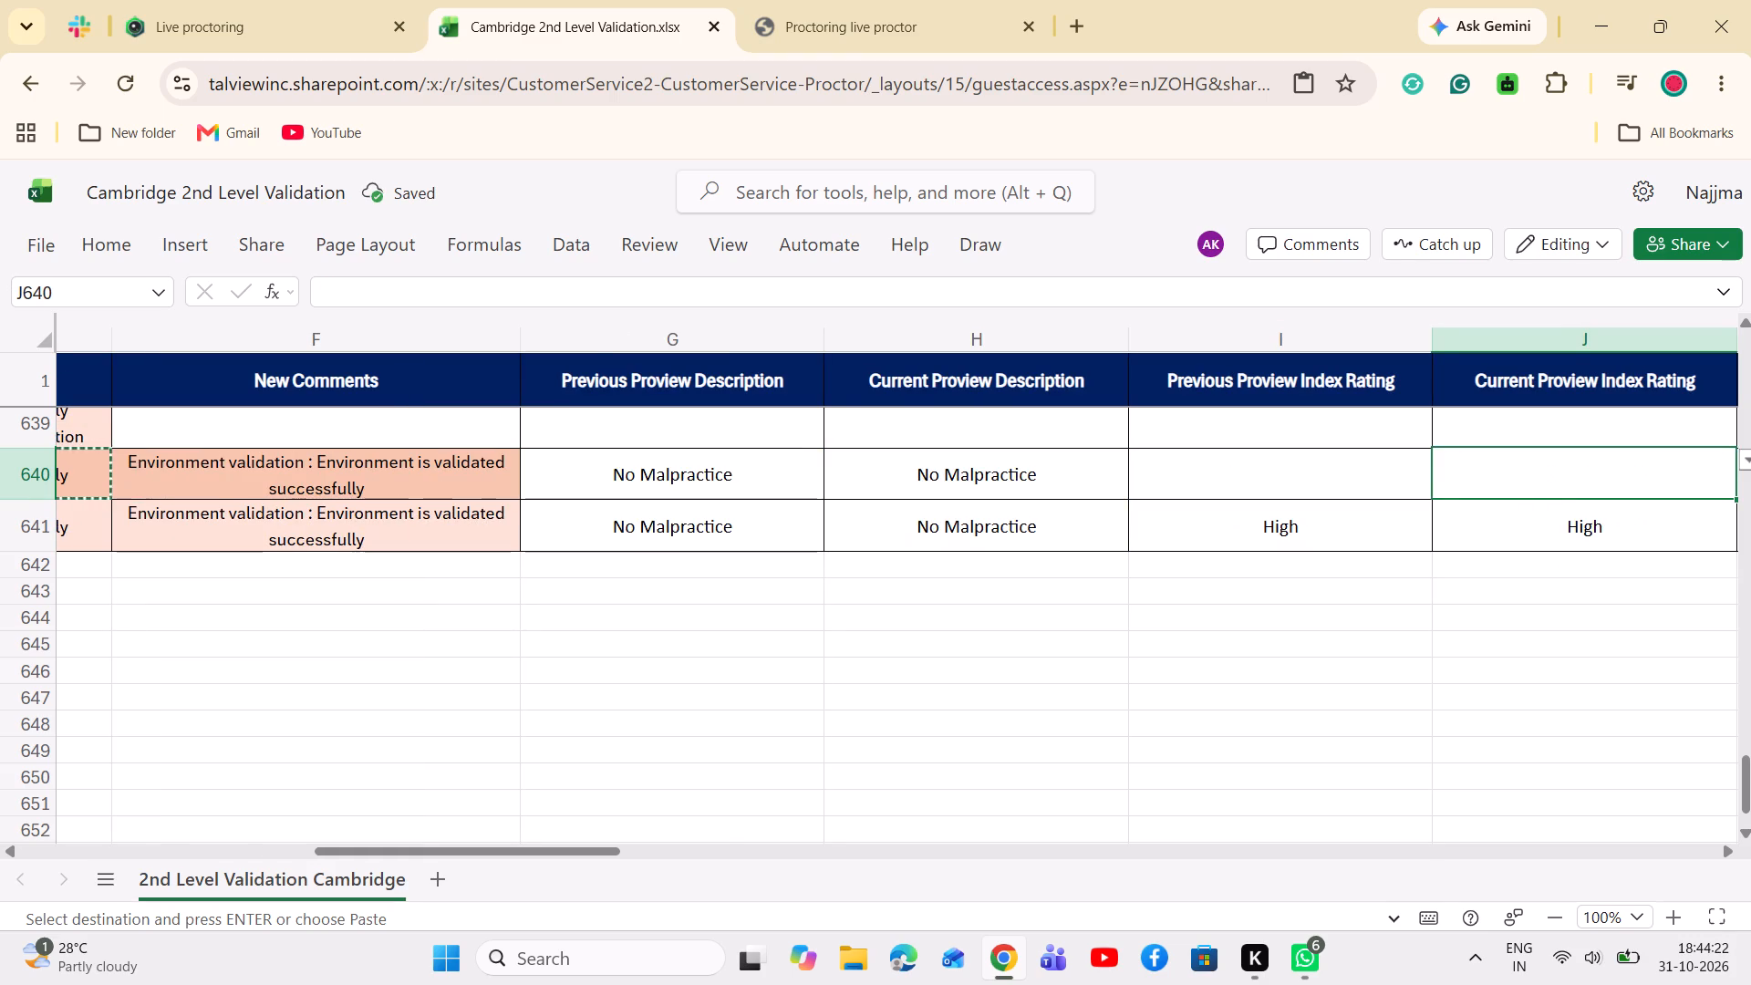
click(1290, 469)
click(1445, 461)
click(1329, 530)
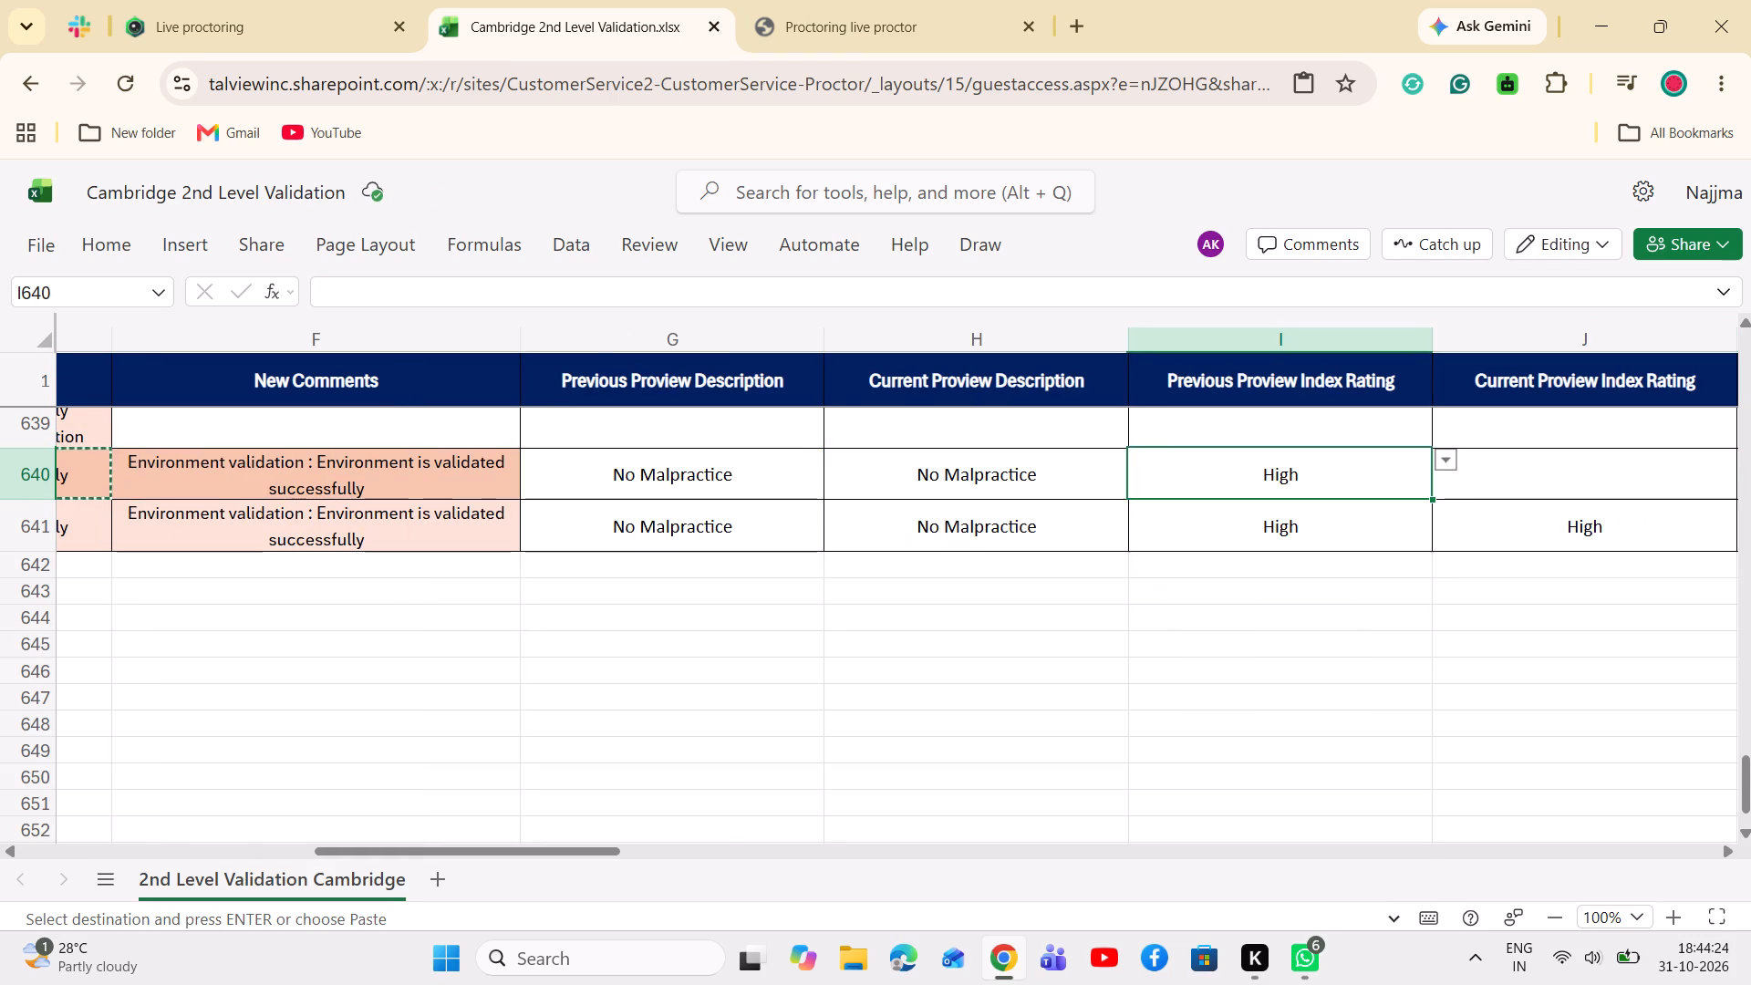
click(1530, 481)
click(1746, 463)
click(1512, 513)
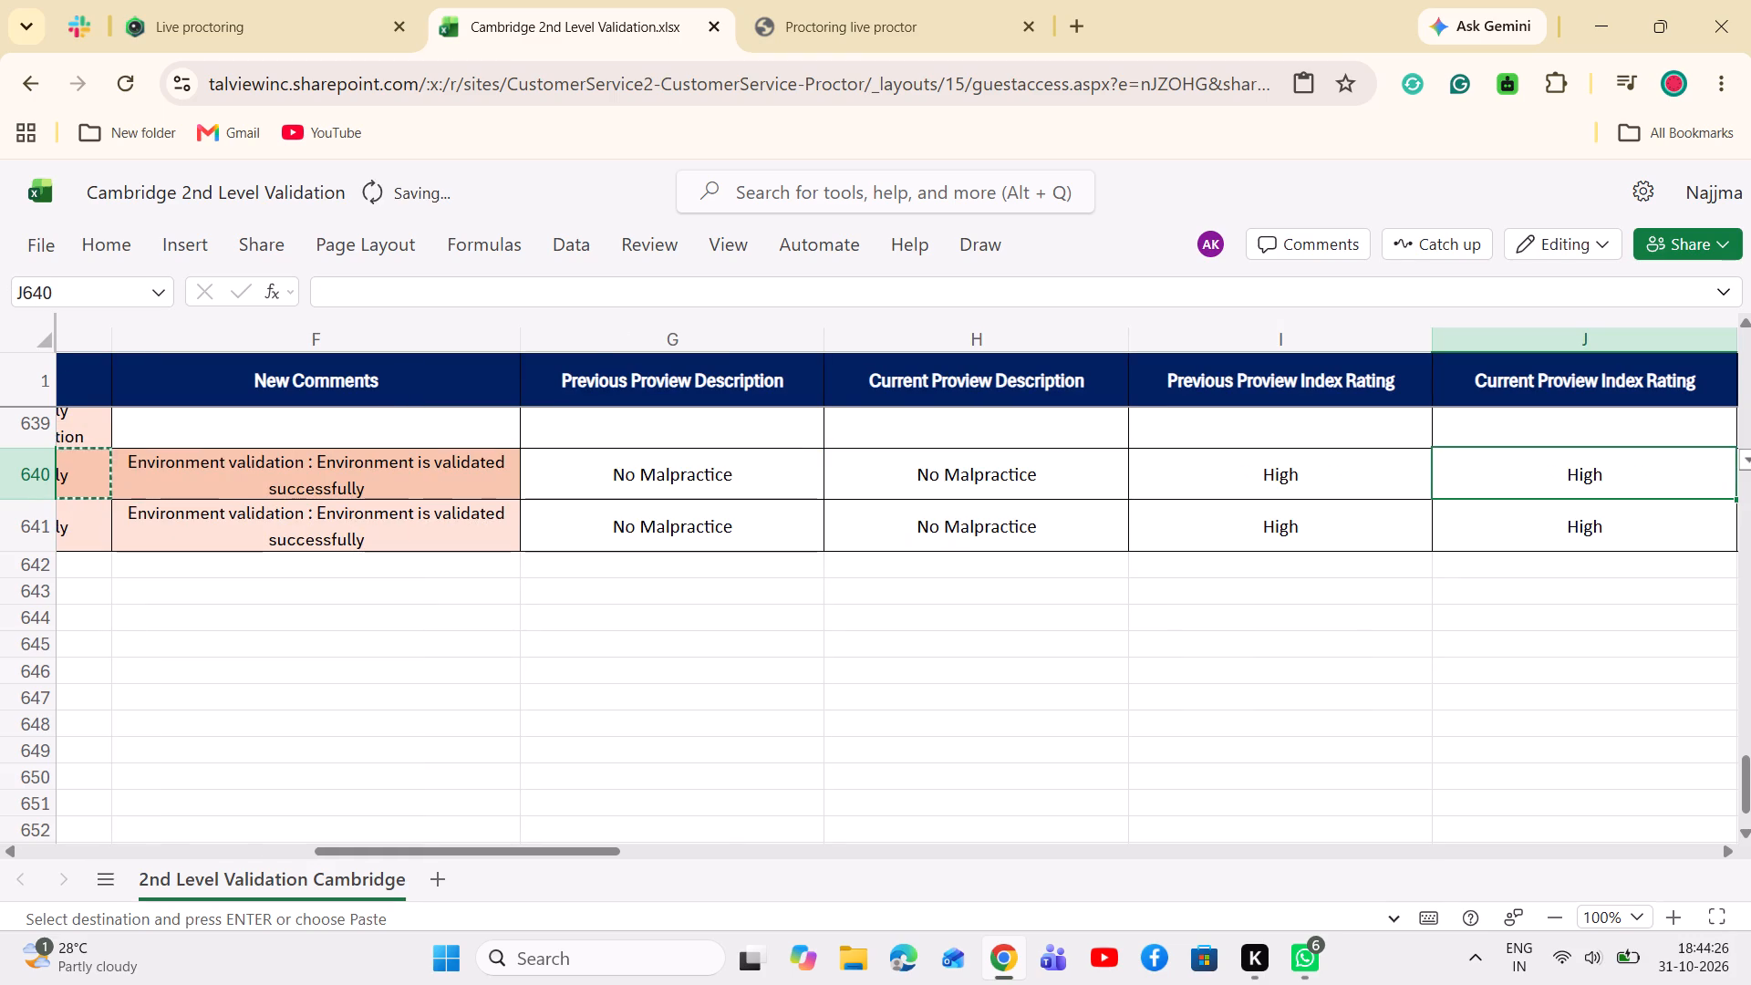
Set the Marked as reviewed column to "Marked as reviewed" for rows 641 and 640.
drag(603, 851, 628, 849)
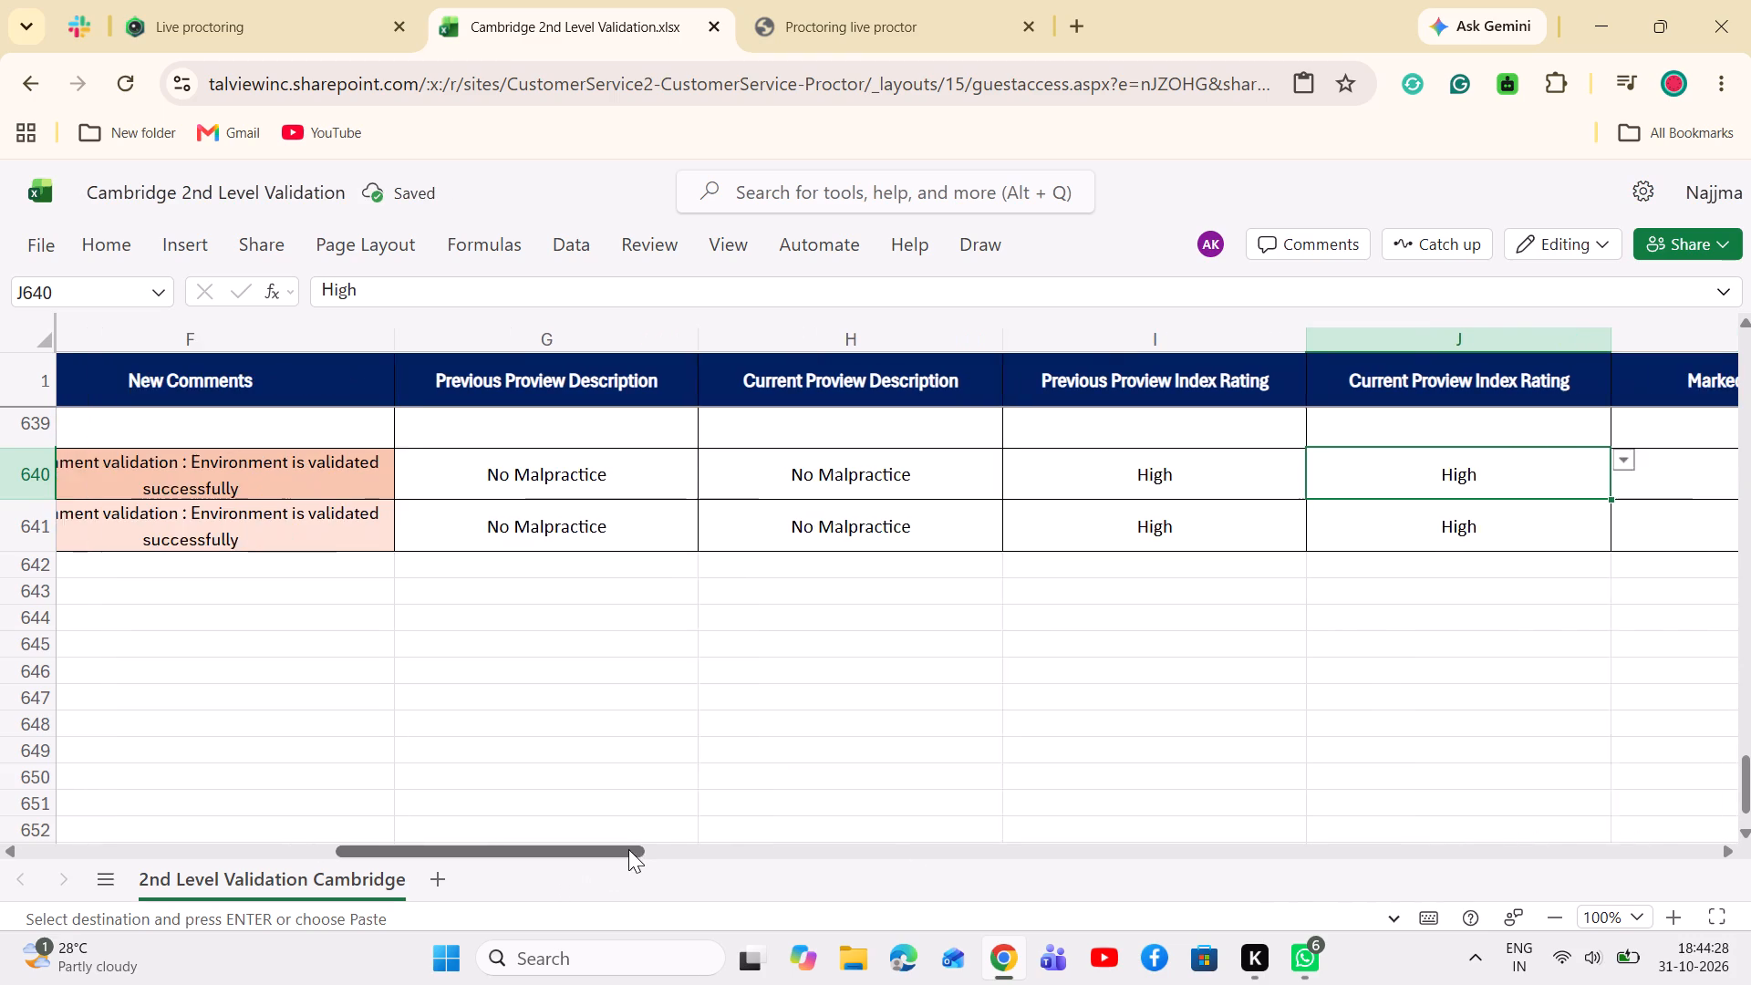
drag(628, 849, 700, 839)
click(1402, 535)
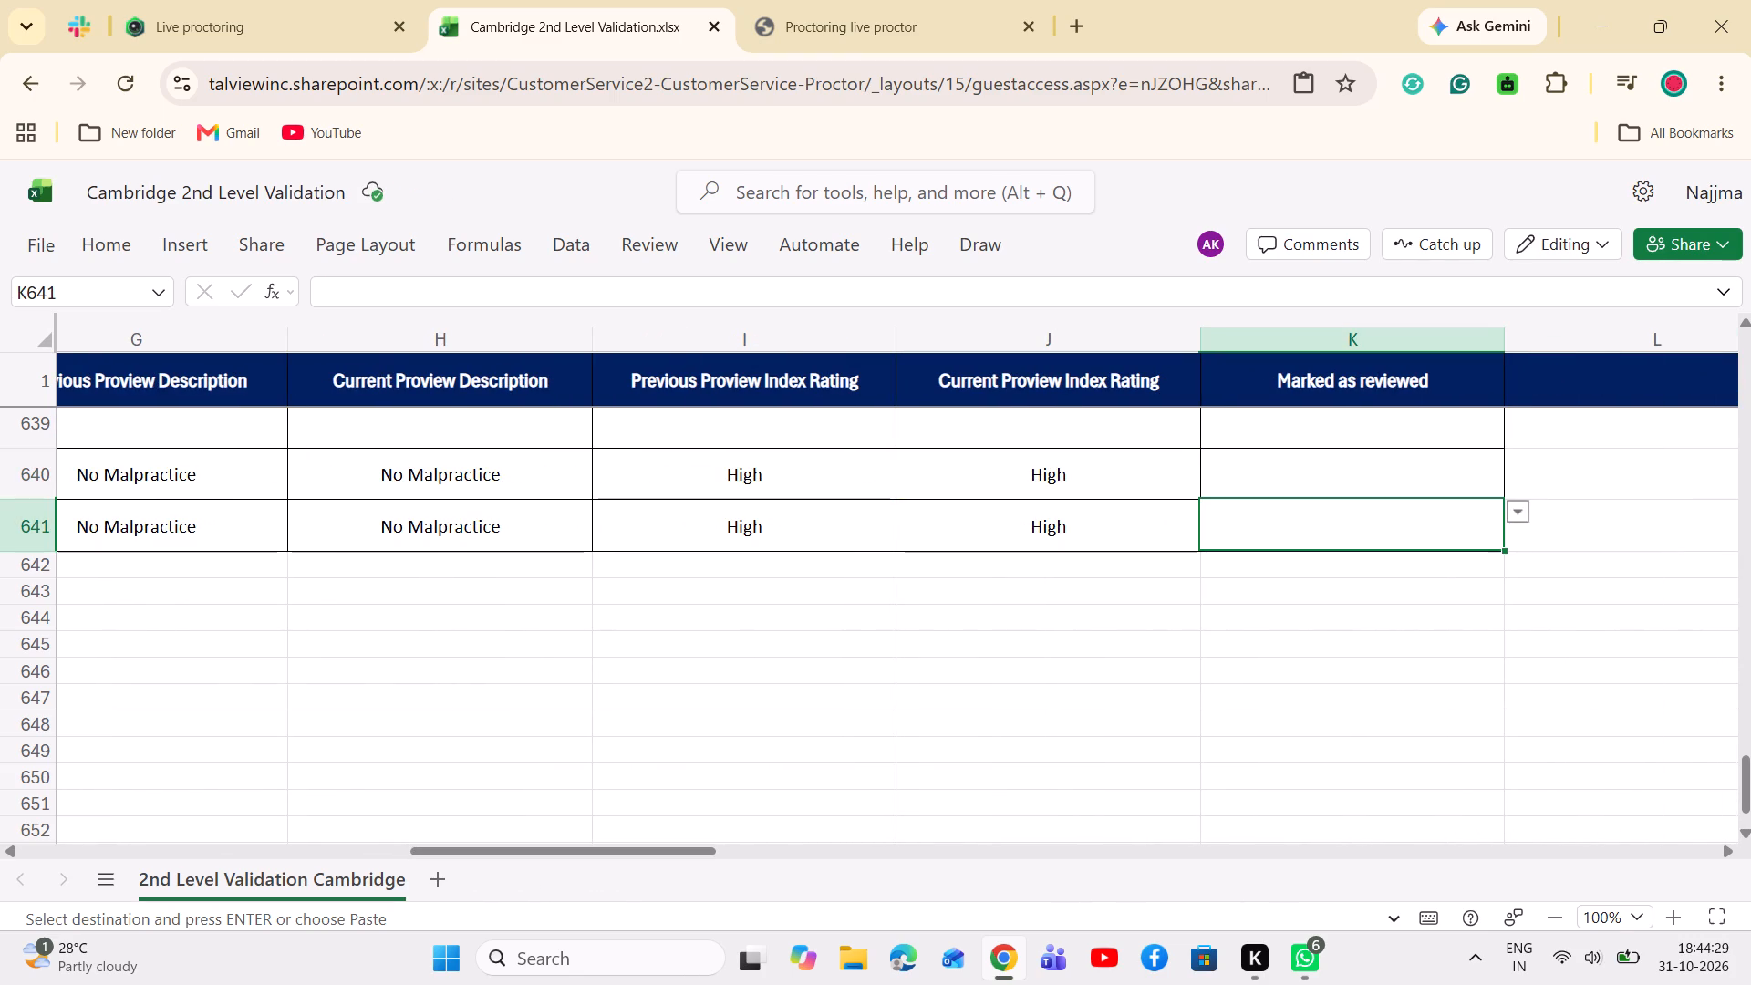
click(1532, 513)
click(1436, 523)
click(1513, 512)
click(1334, 573)
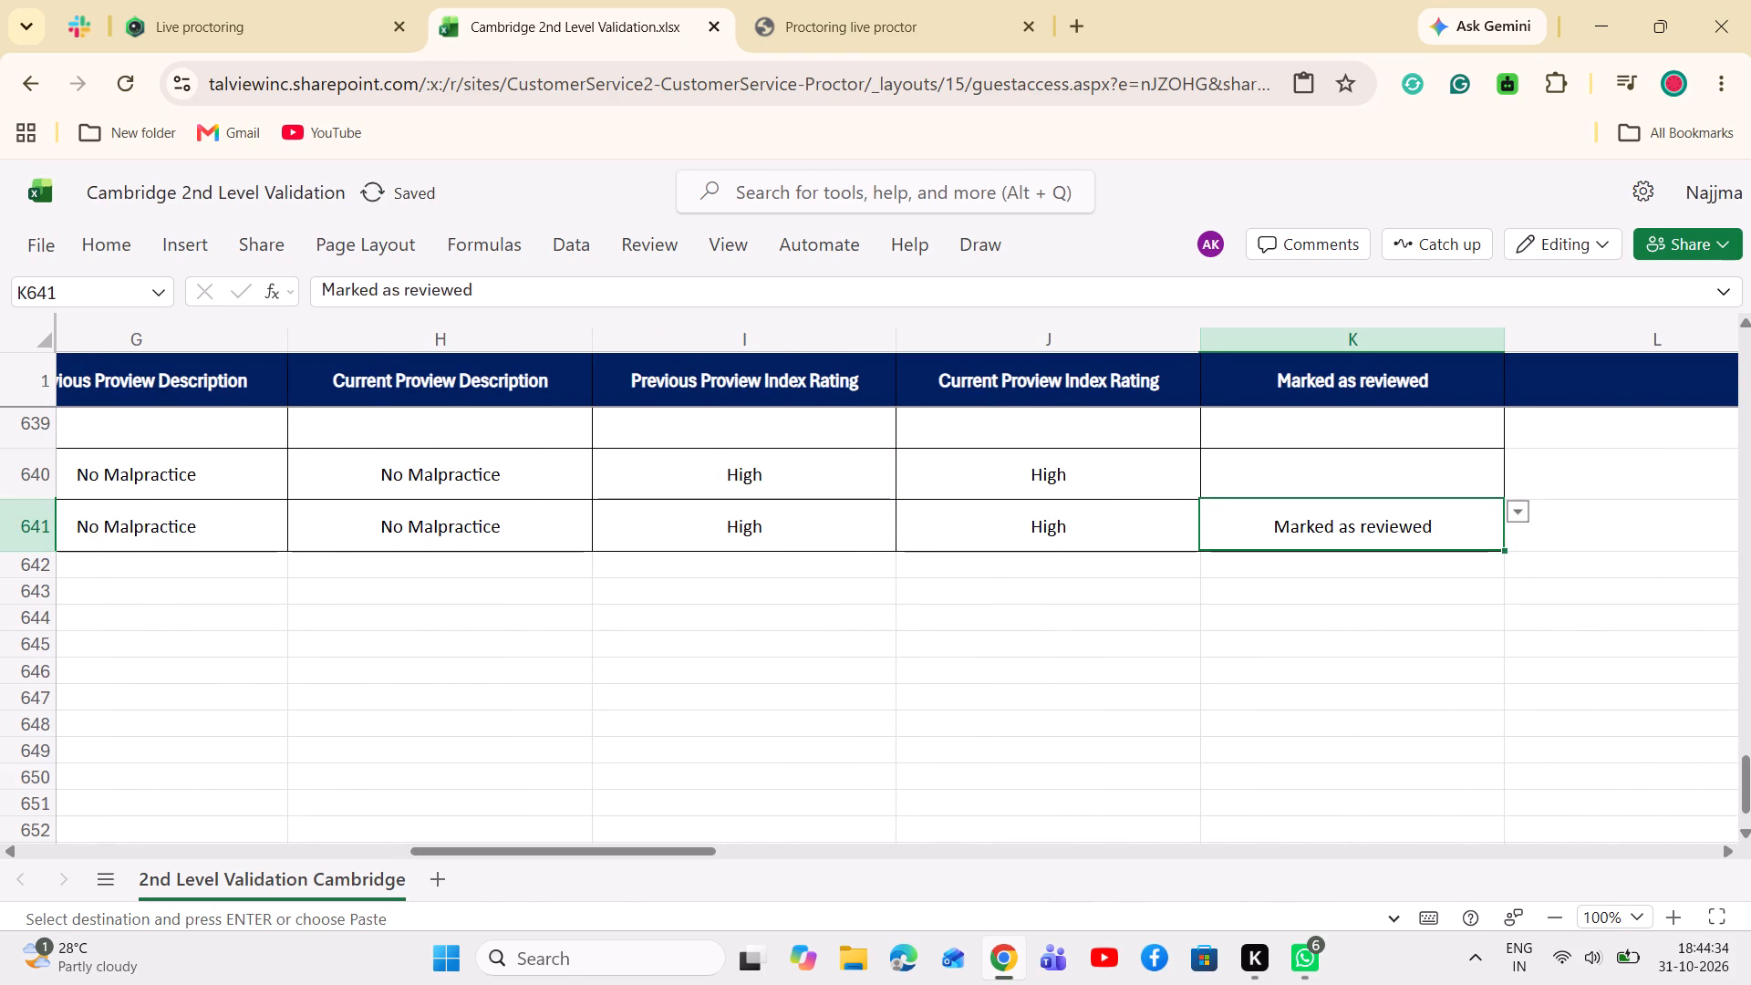
click(1369, 469)
click(1515, 461)
click(1331, 530)
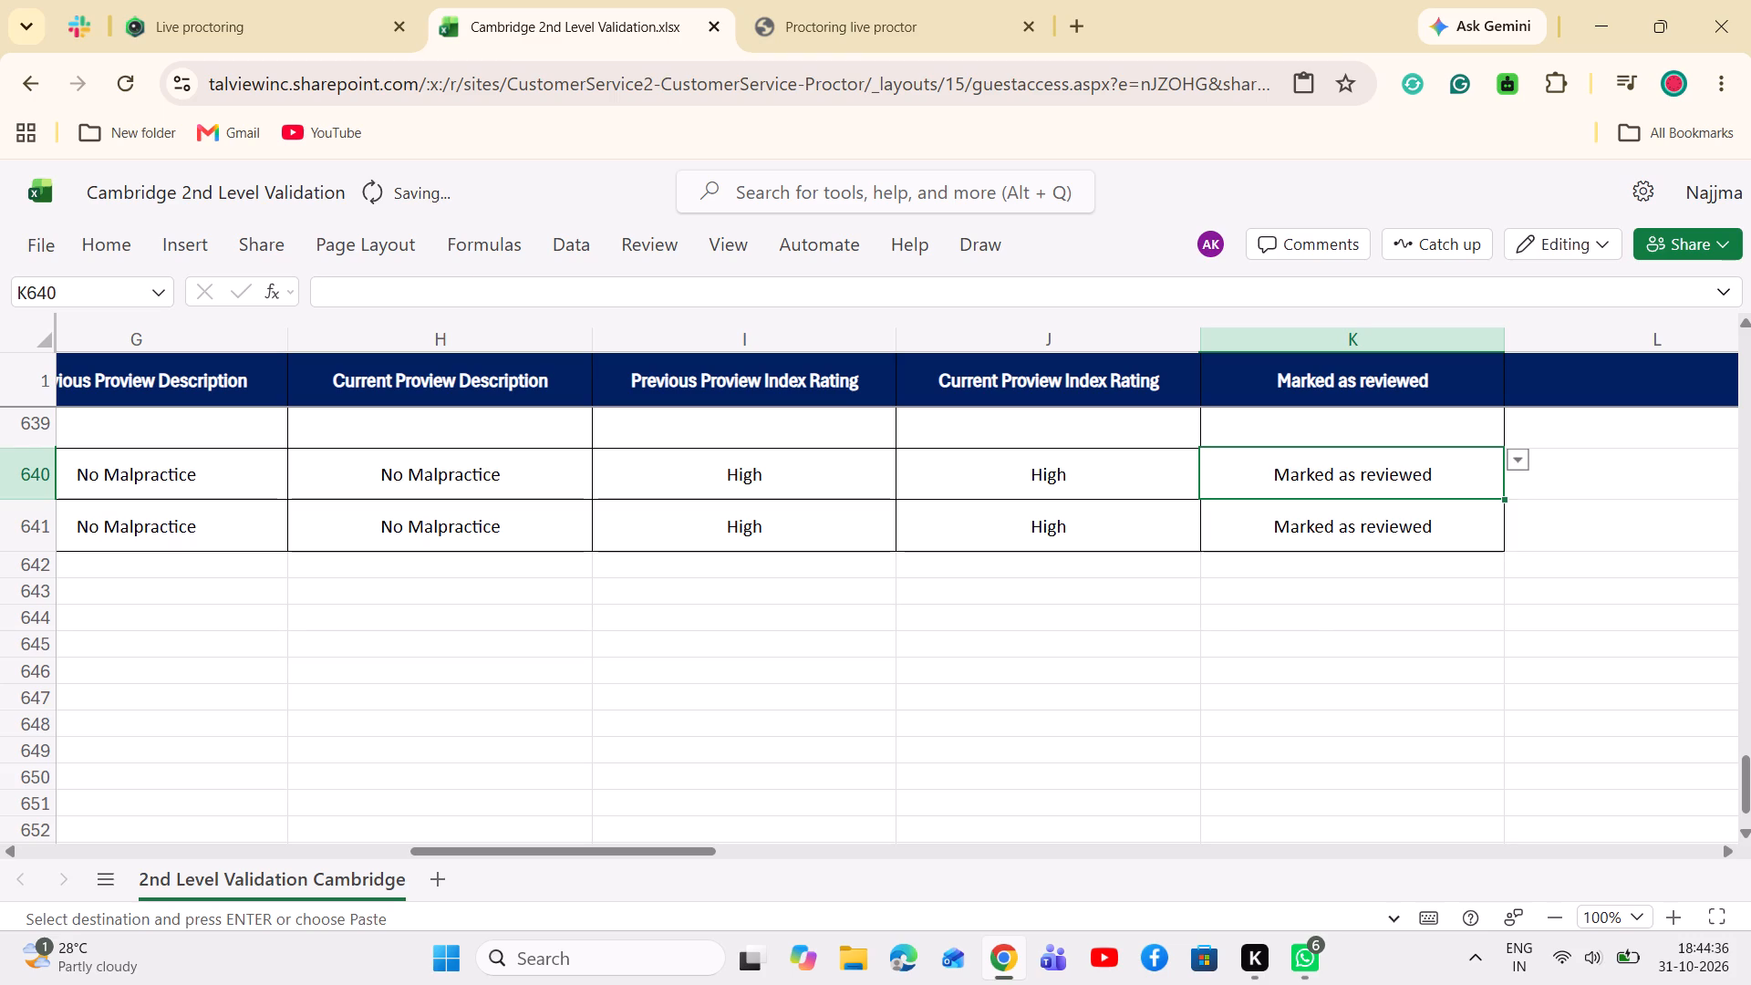
triple_click(1750, 322)
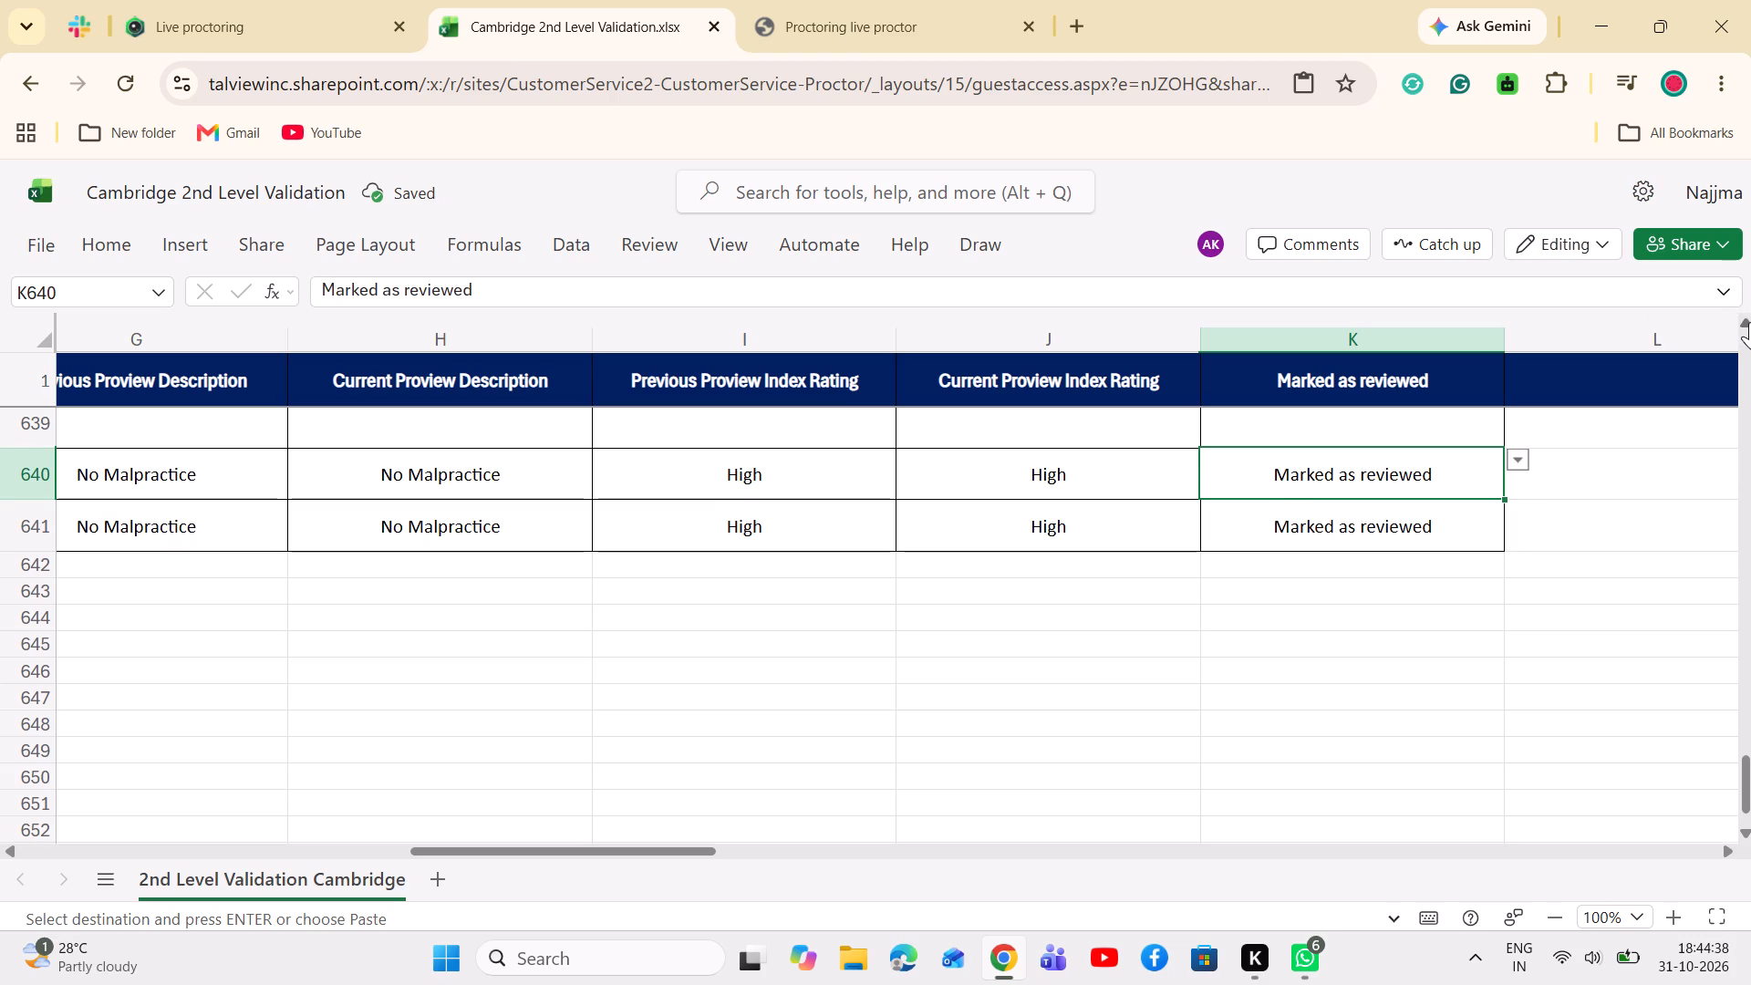
click(1399, 576)
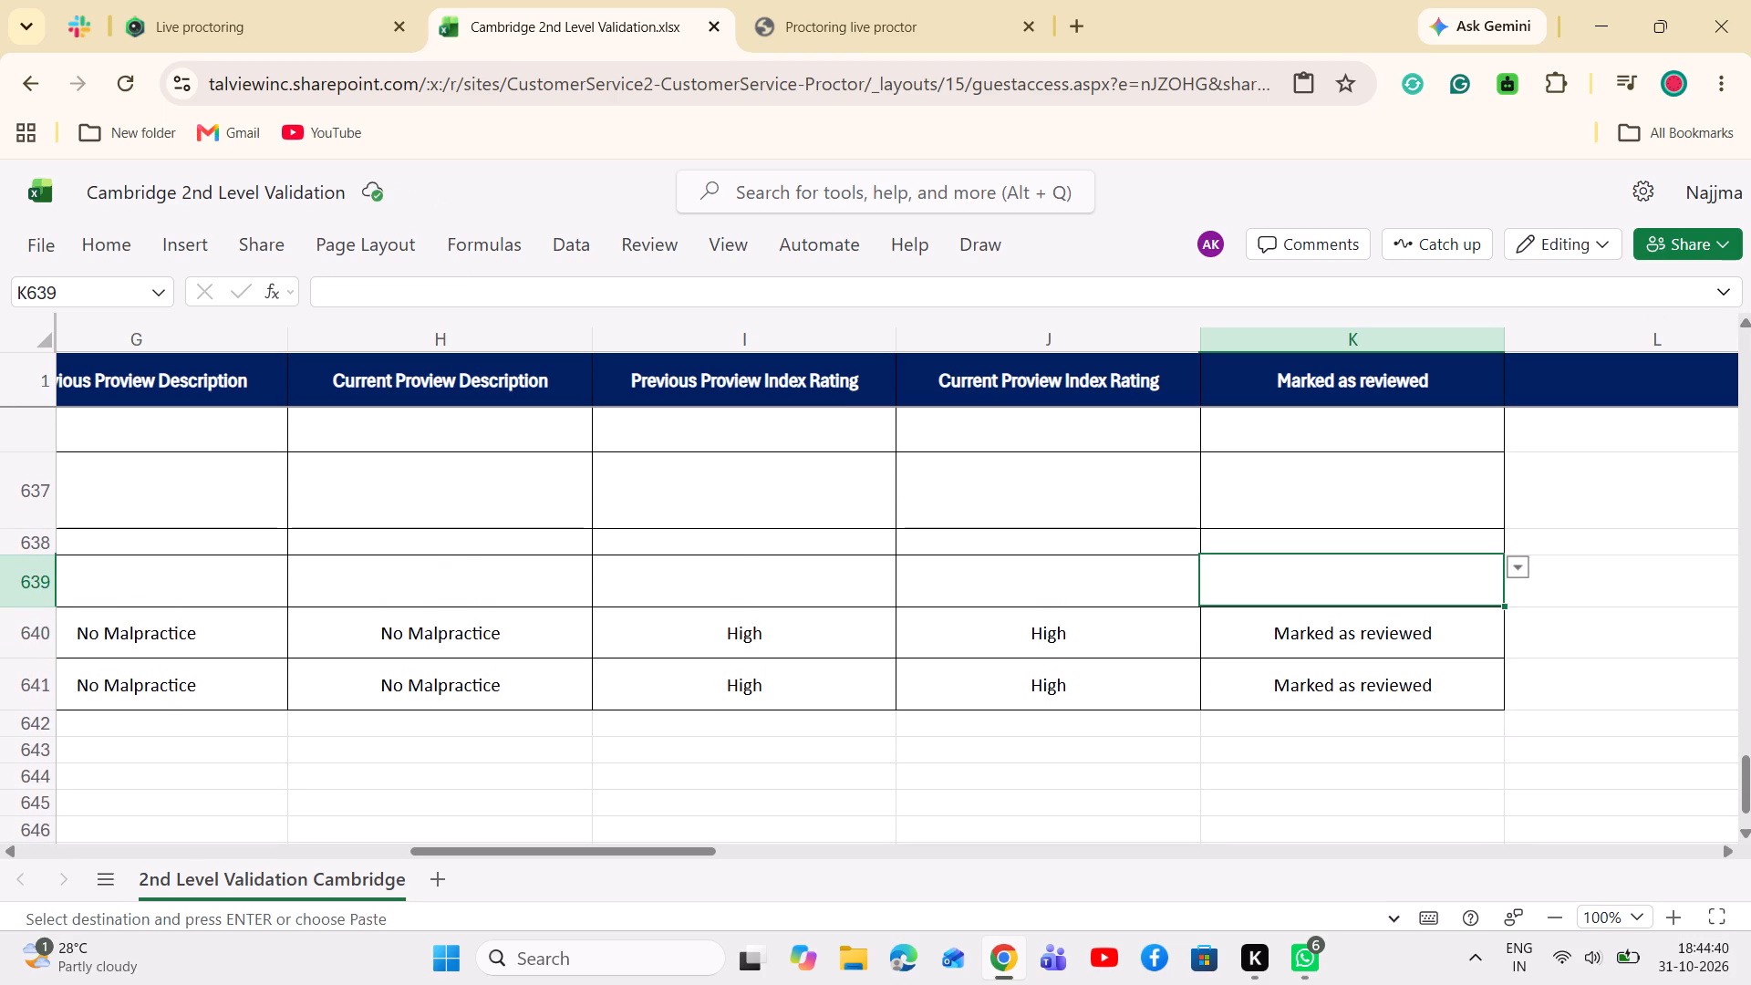
key(Left)
key(Left)
key(Left)
key(Left)
key(Left)
key(Left)
key(Left)
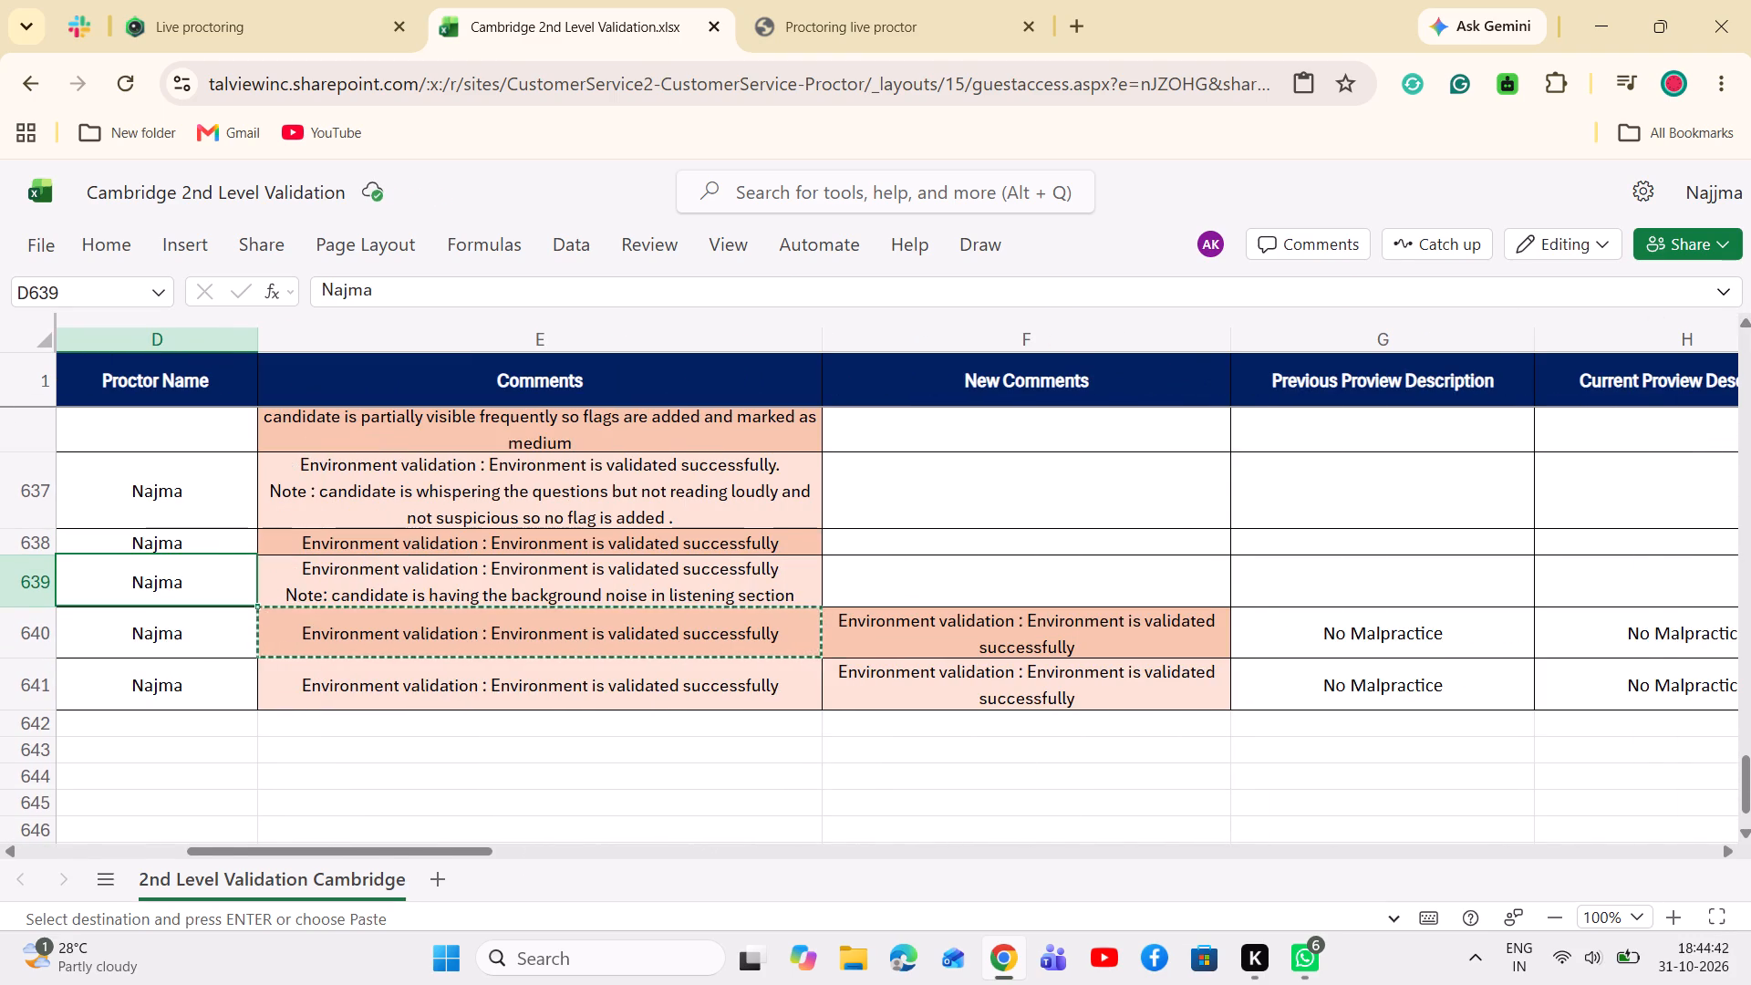
key(Left)
key(Left)
double_click(503, 588)
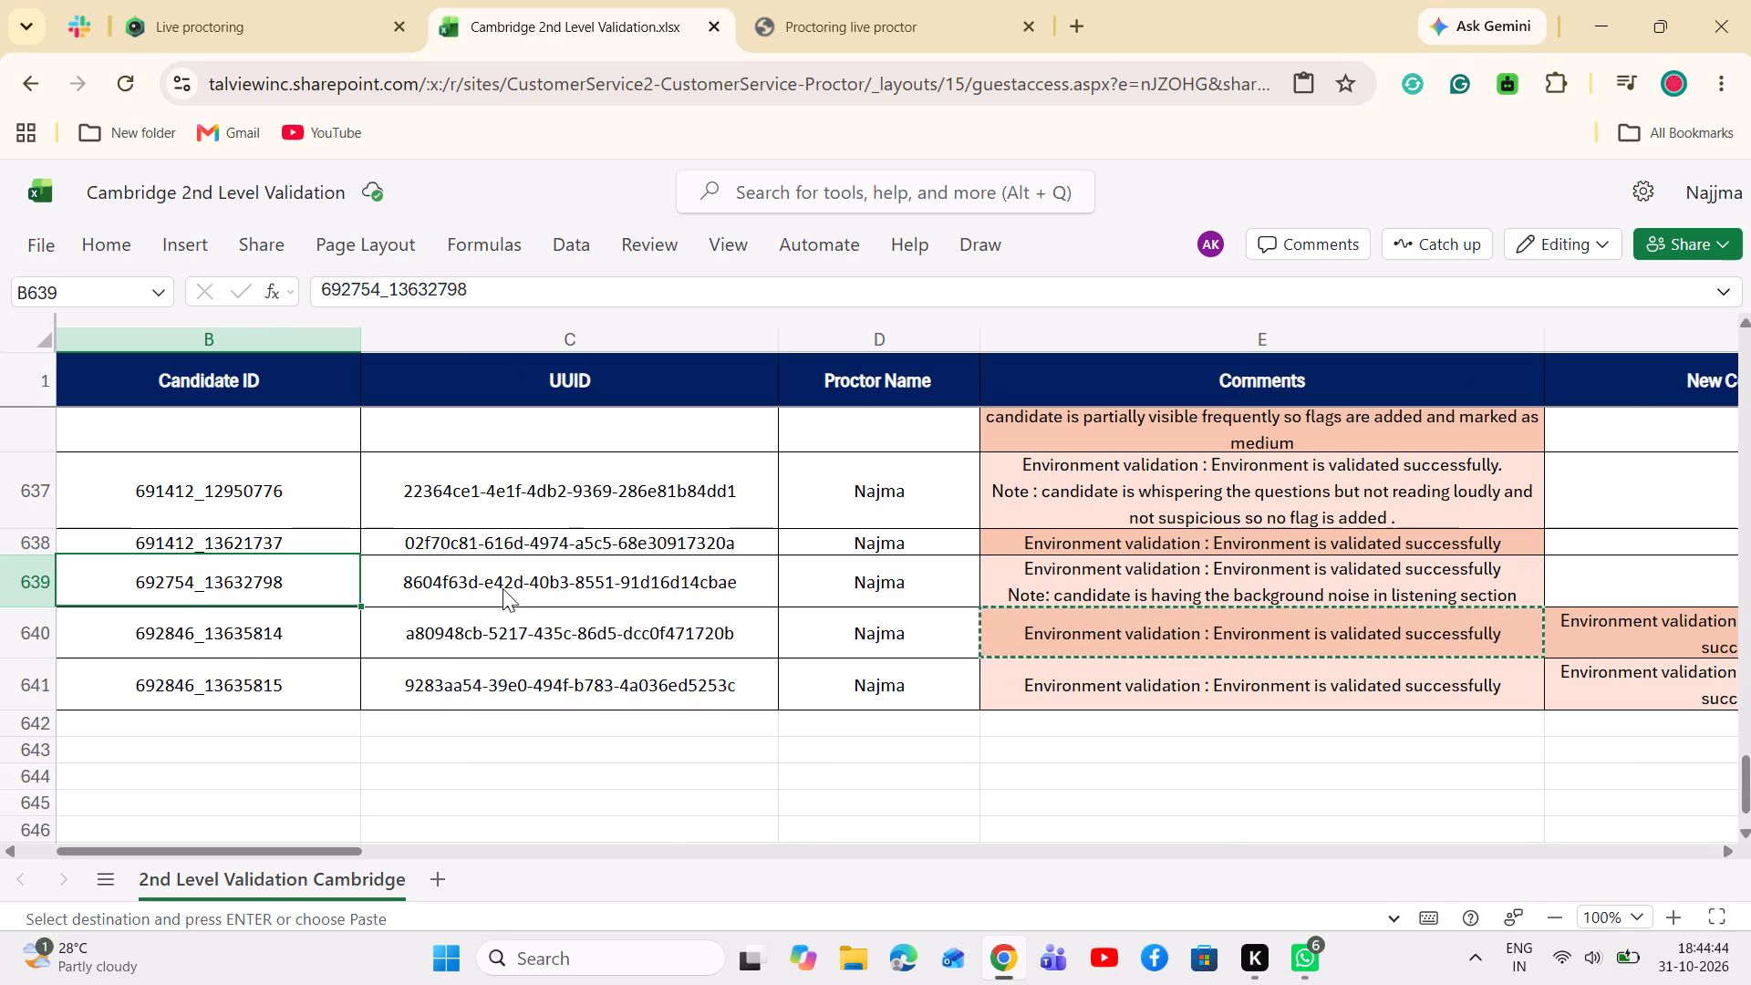
drag(401, 576, 729, 565)
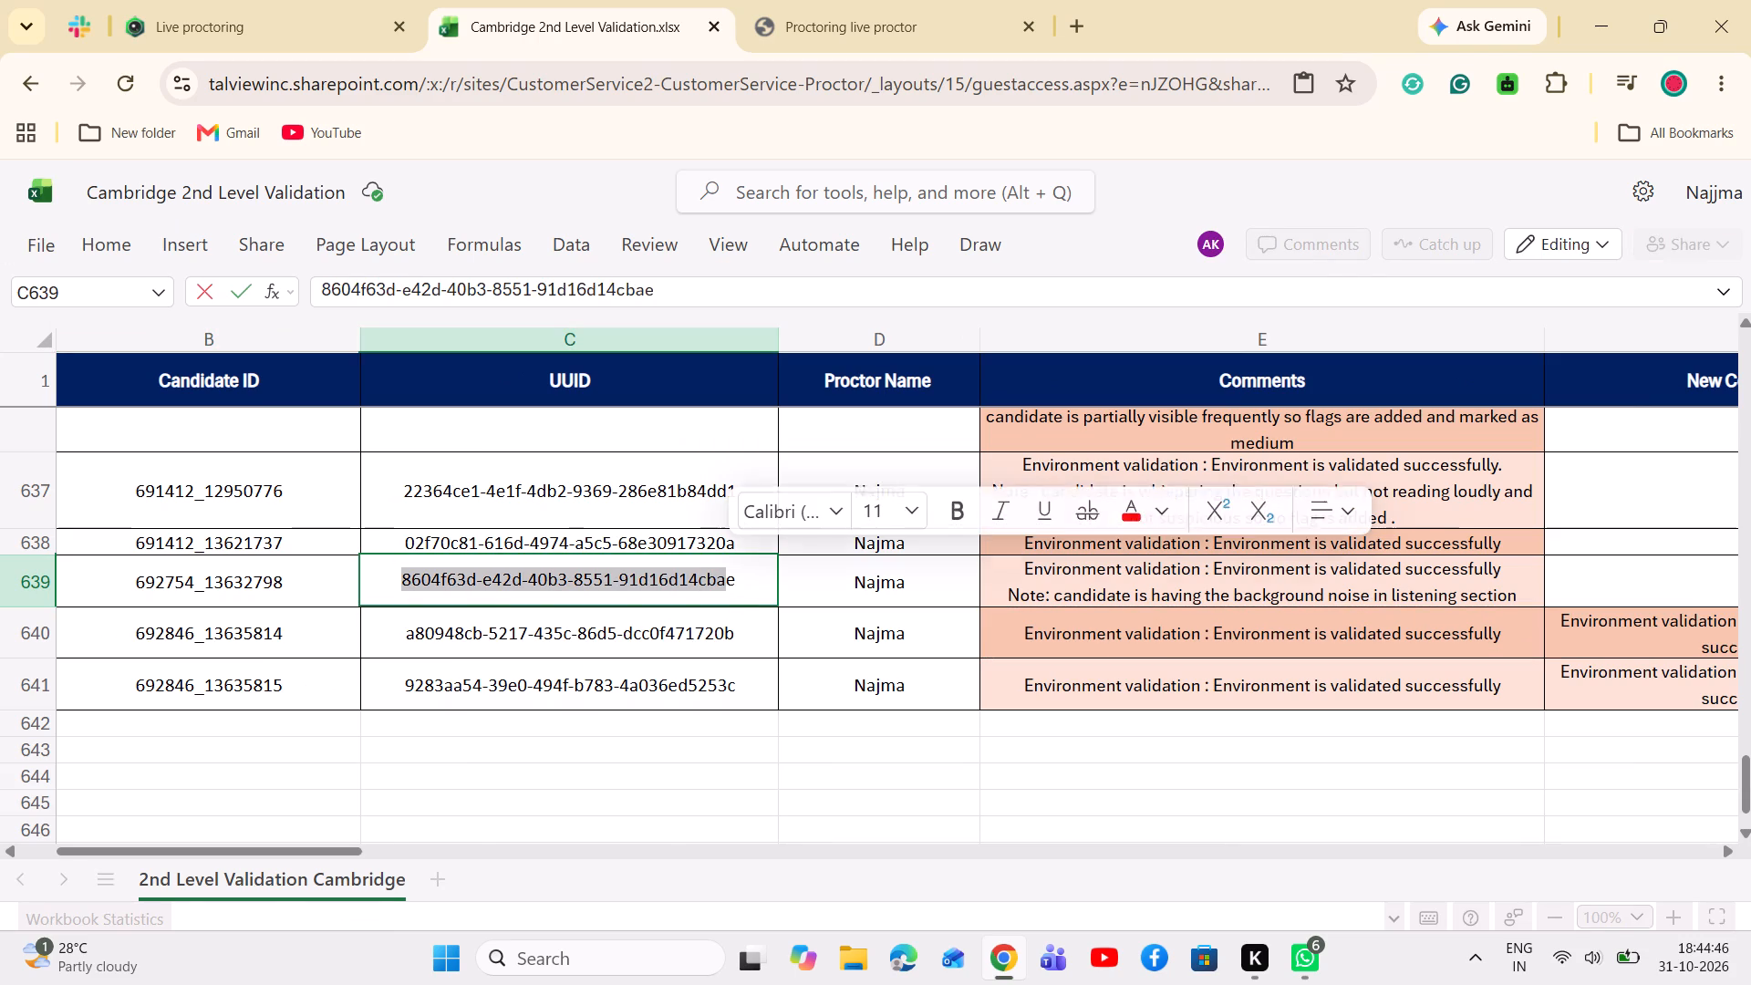
click(774, 573)
drag(752, 577, 388, 577)
right_click(416, 577)
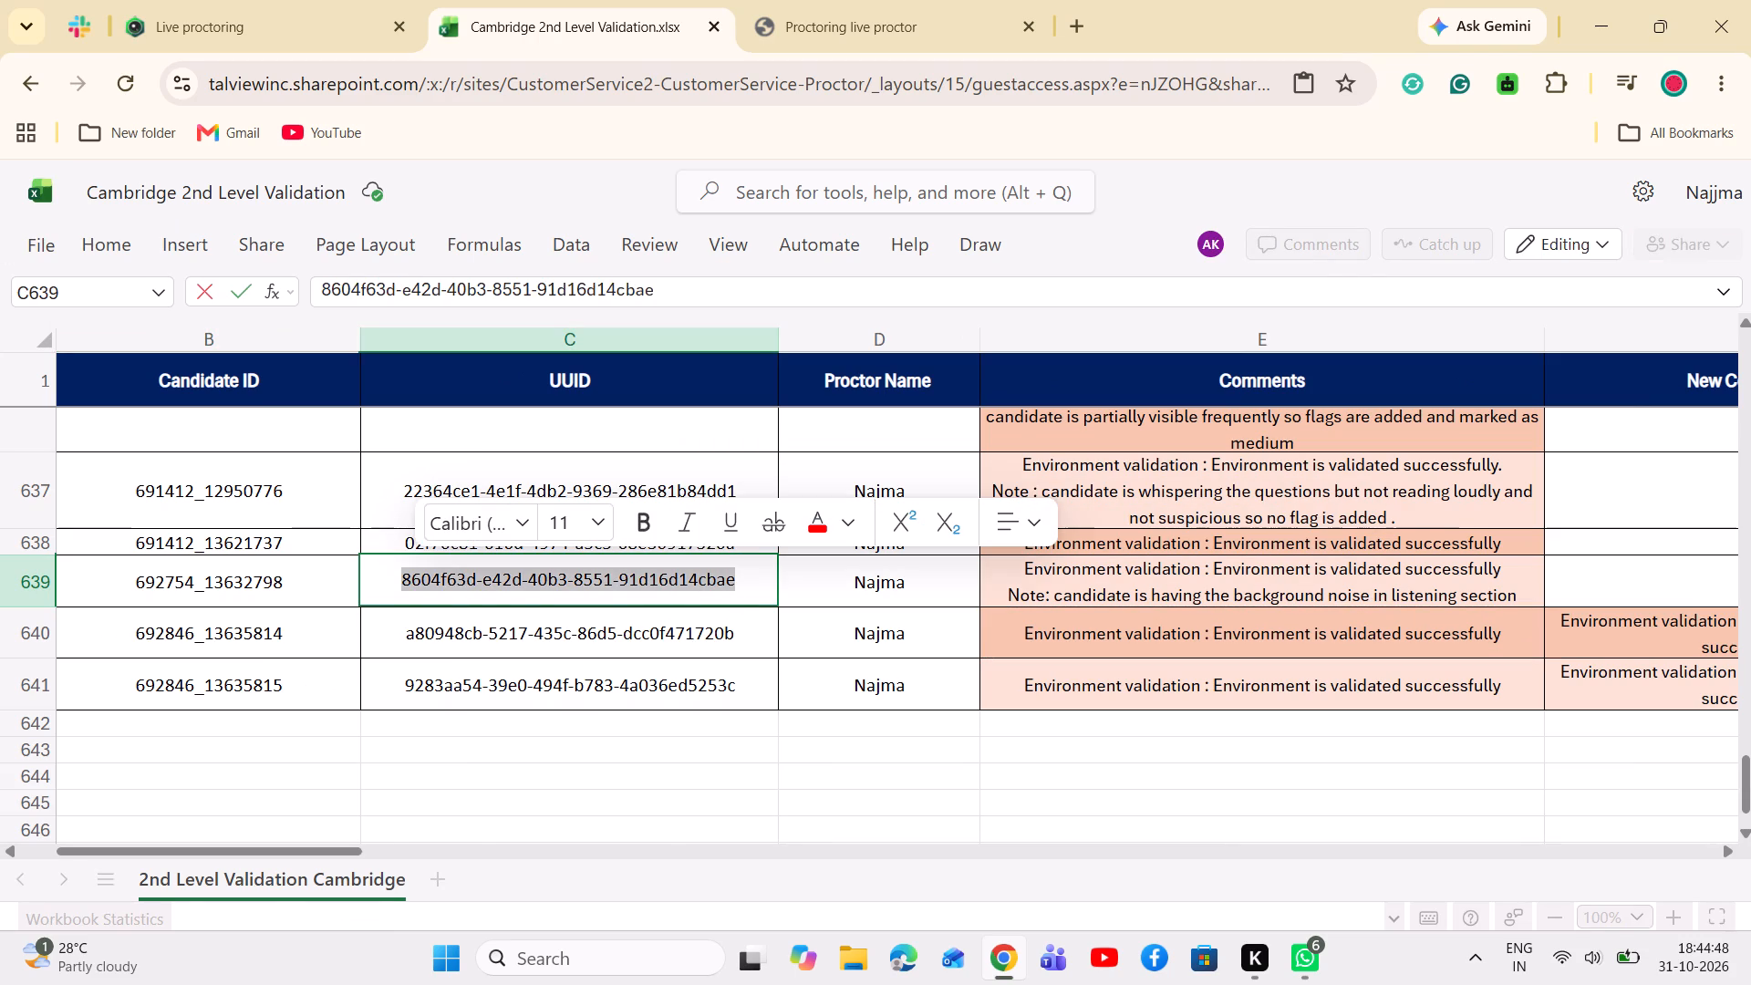
key(ctrl+c)
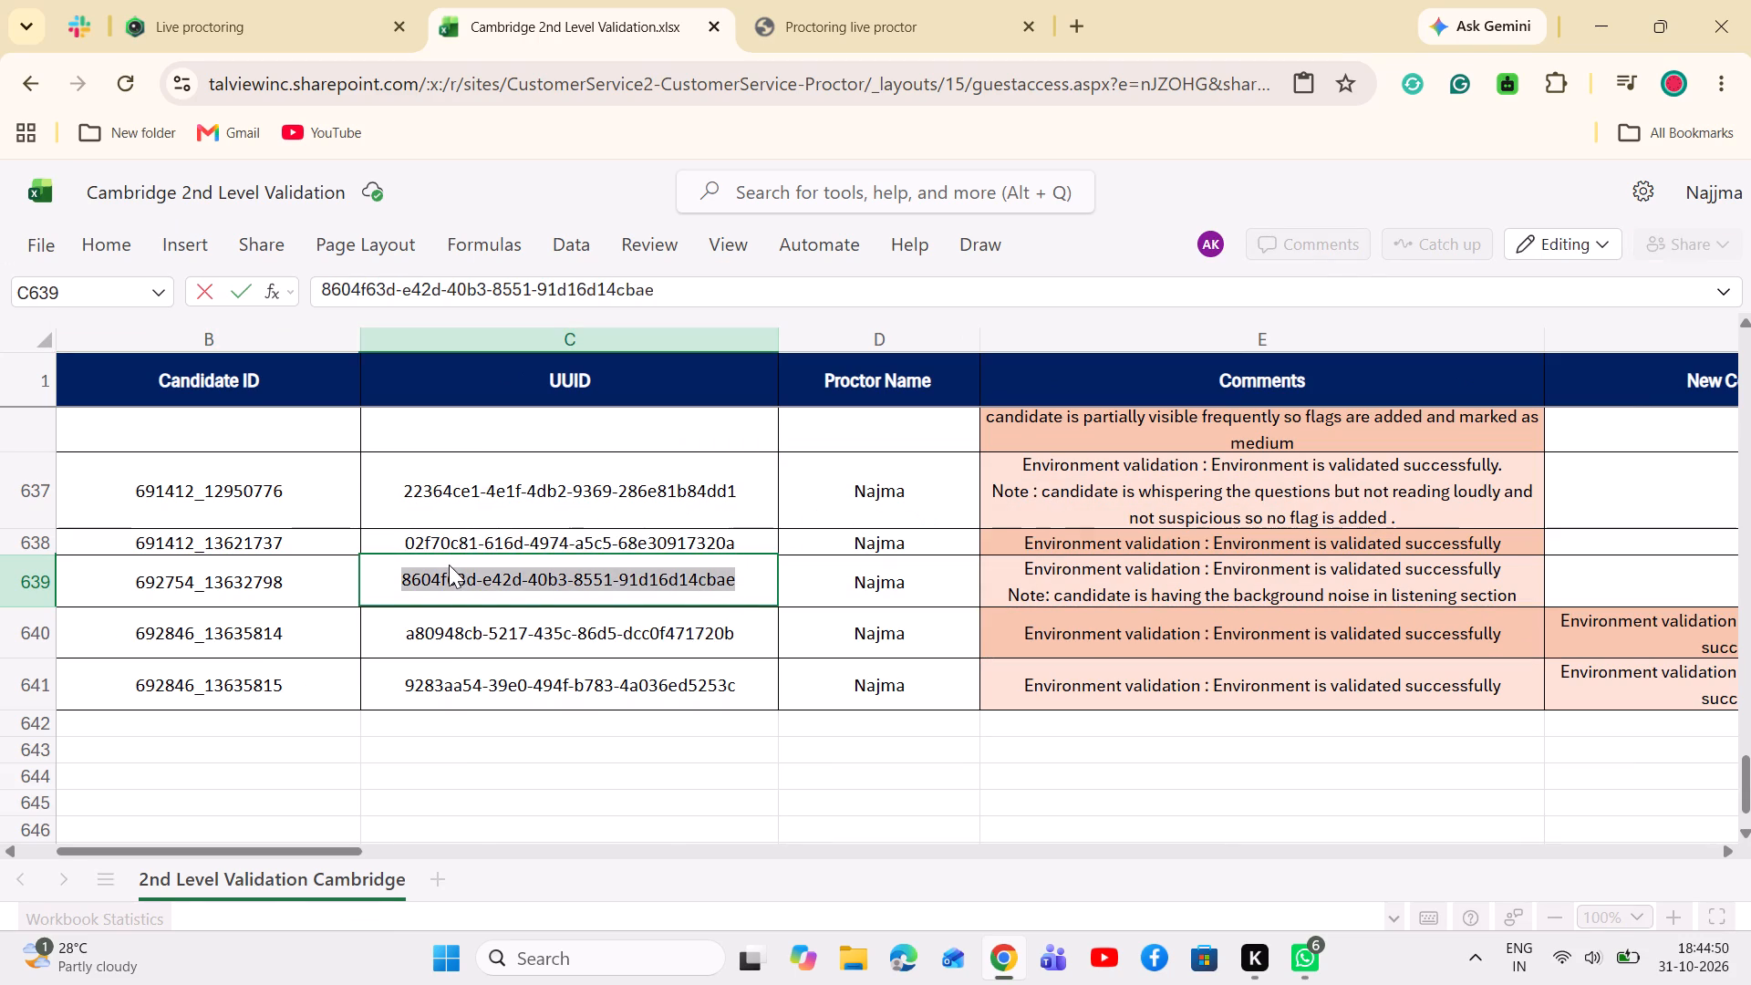
click(822, 0)
drag(824, 87, 799, 93)
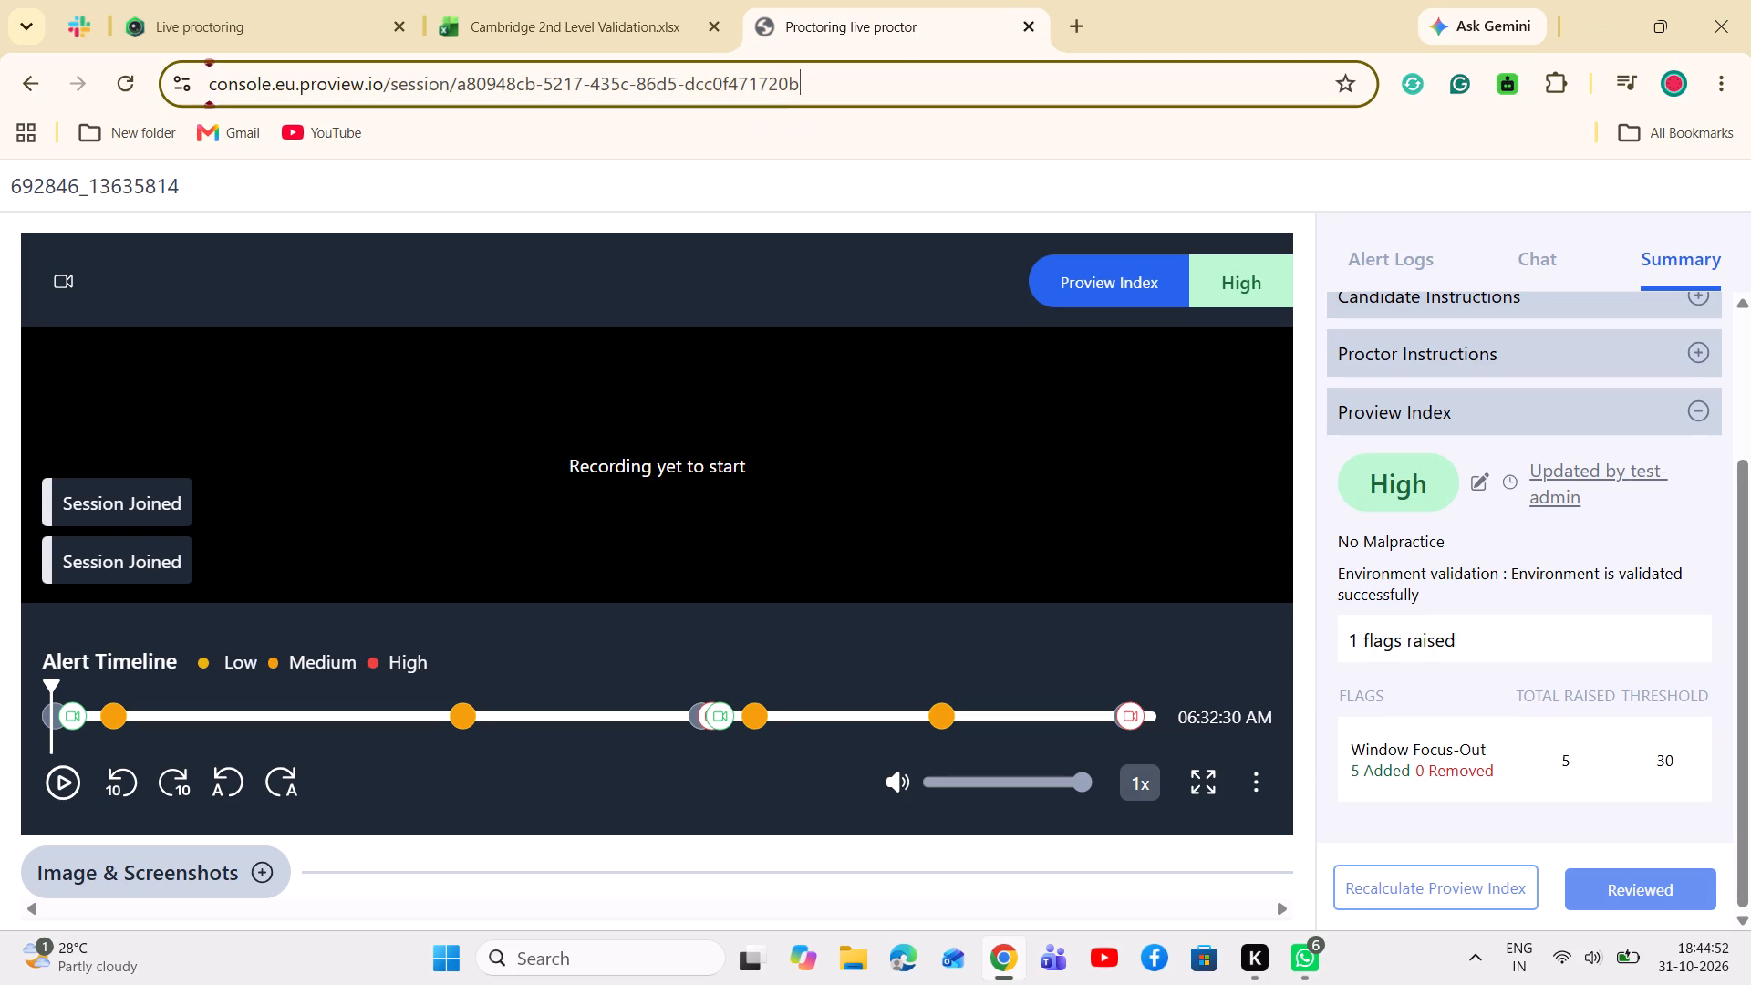